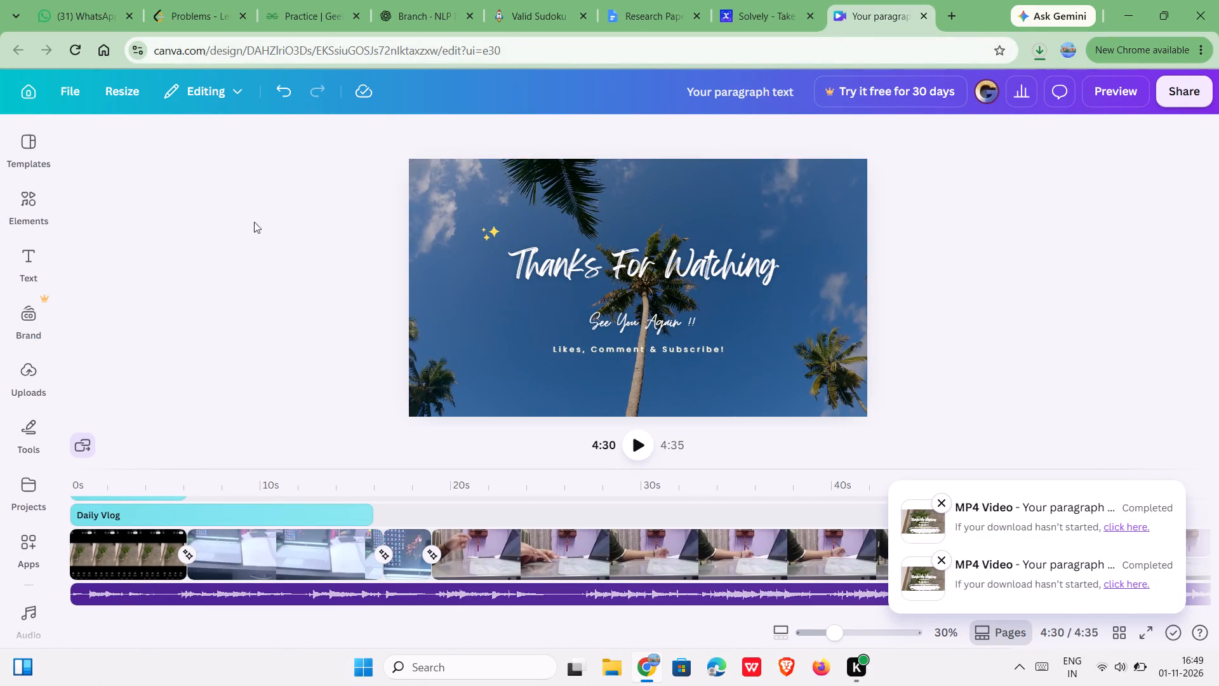
Leave the "Thanks For Watching" video design and go to the Canva home page.
left_click(260, 250)
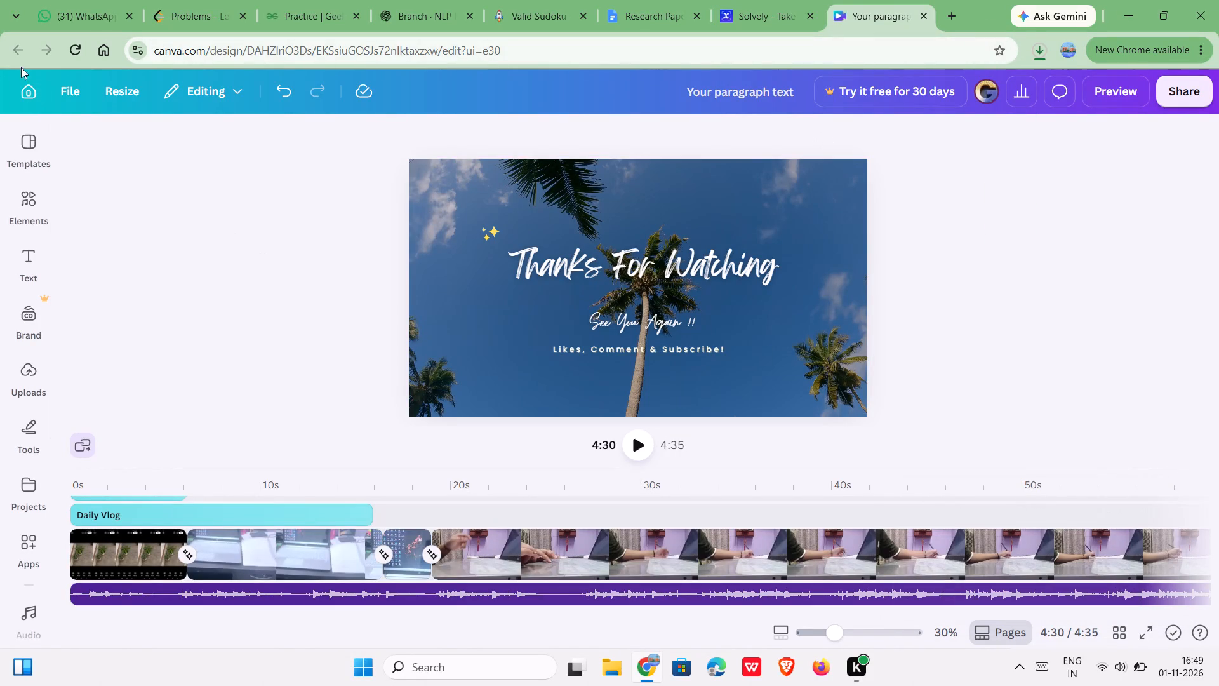
left_click(20, 56)
left_click(21, 97)
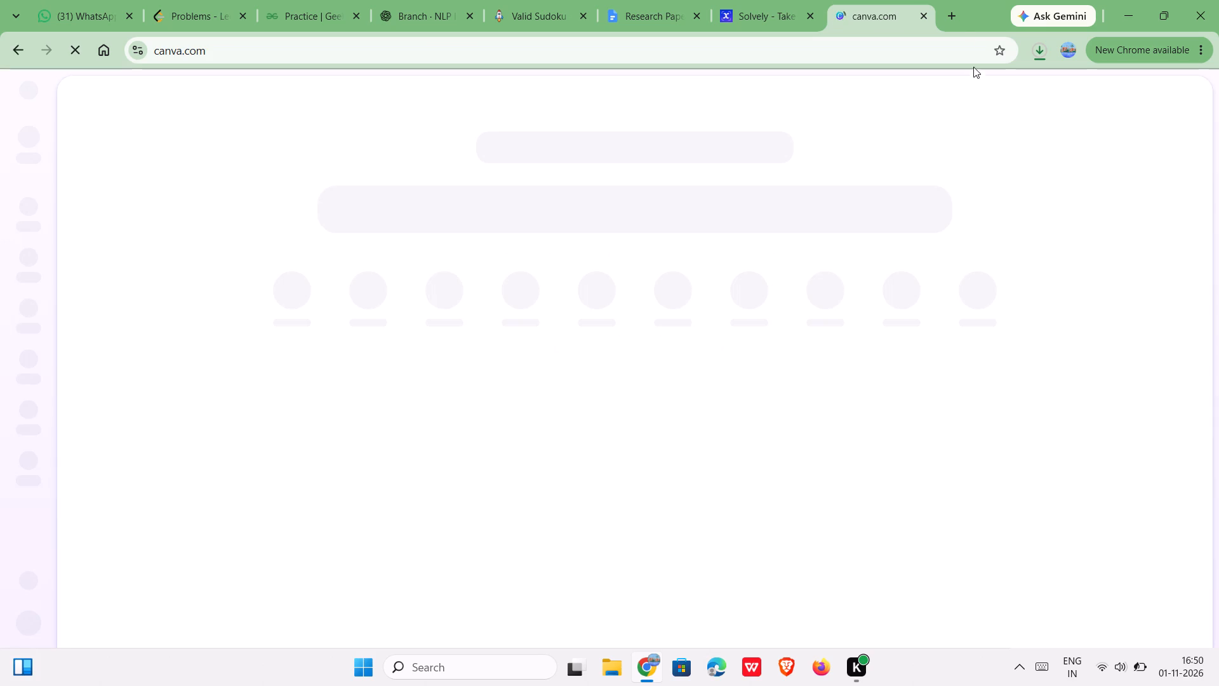
Open YouTube in a new browser tab.
left_click(954, 17)
left_click(820, 47)
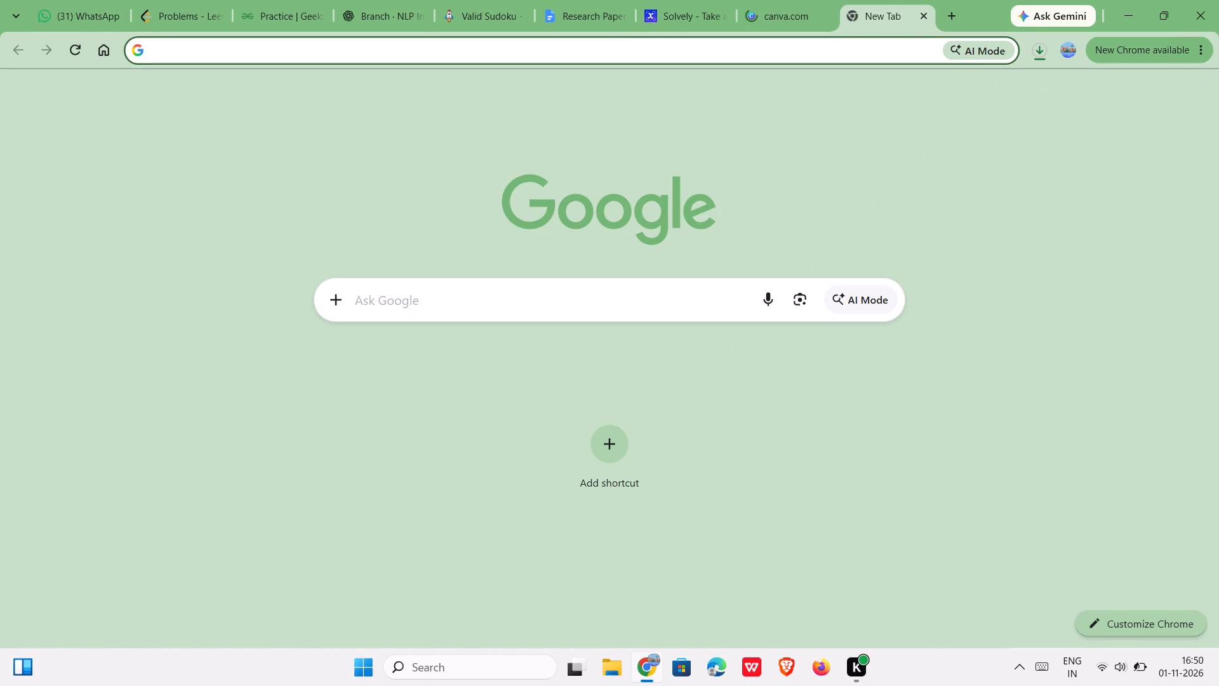
type("youtu")
key("Return")
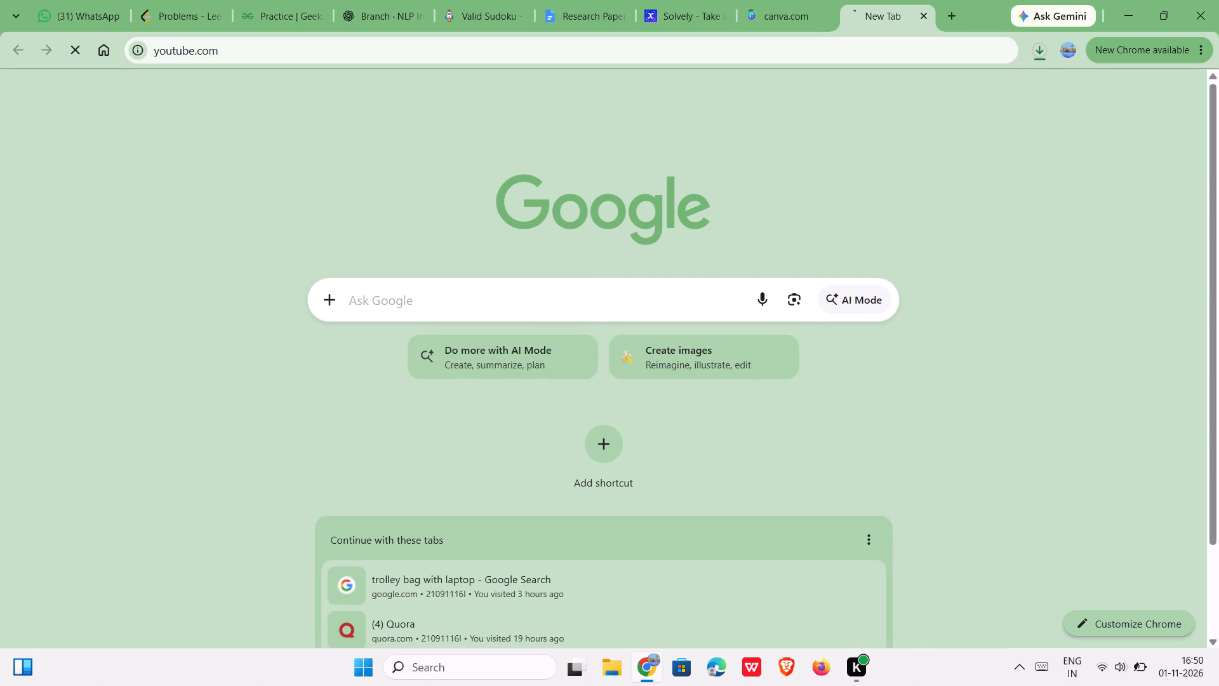
Open your own channel page, Upstill, on YouTube.
left_click(799, 0)
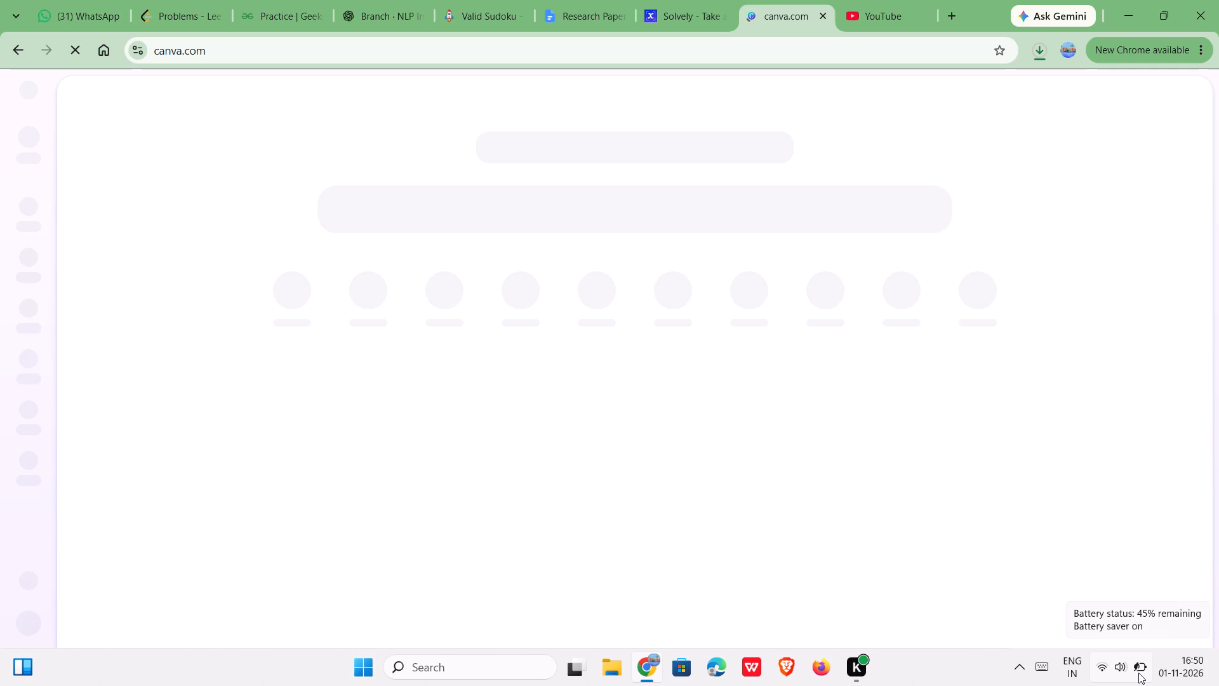
left_click(891, 0)
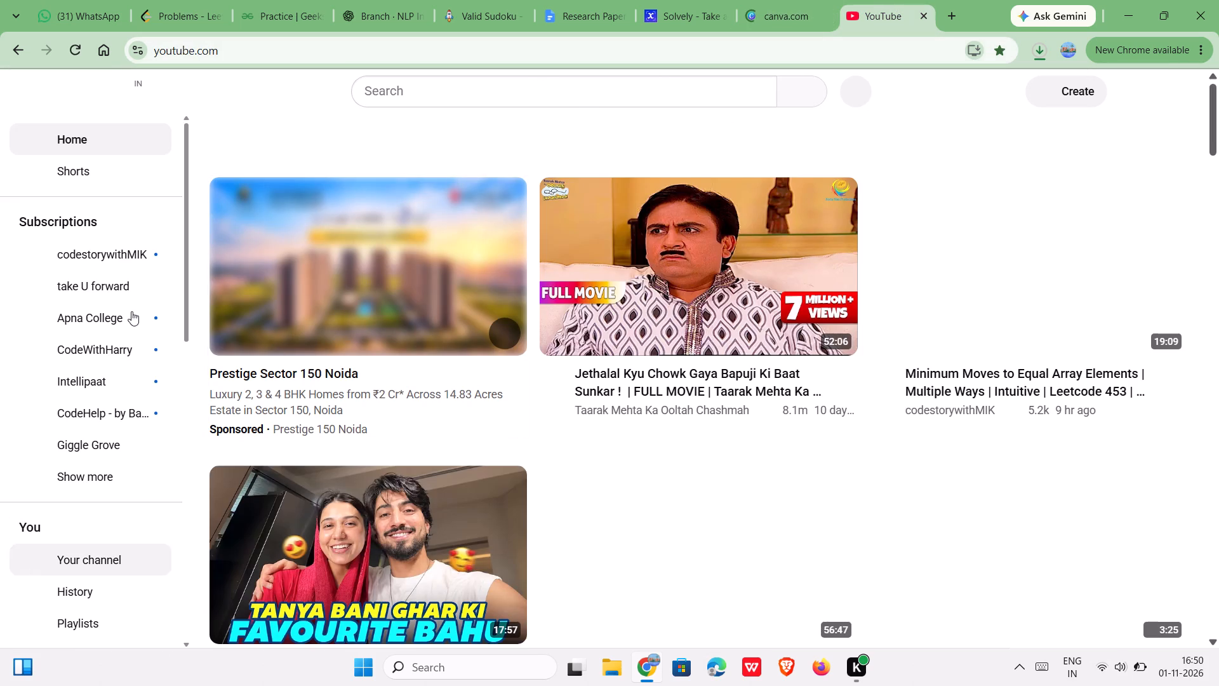
left_click(84, 561)
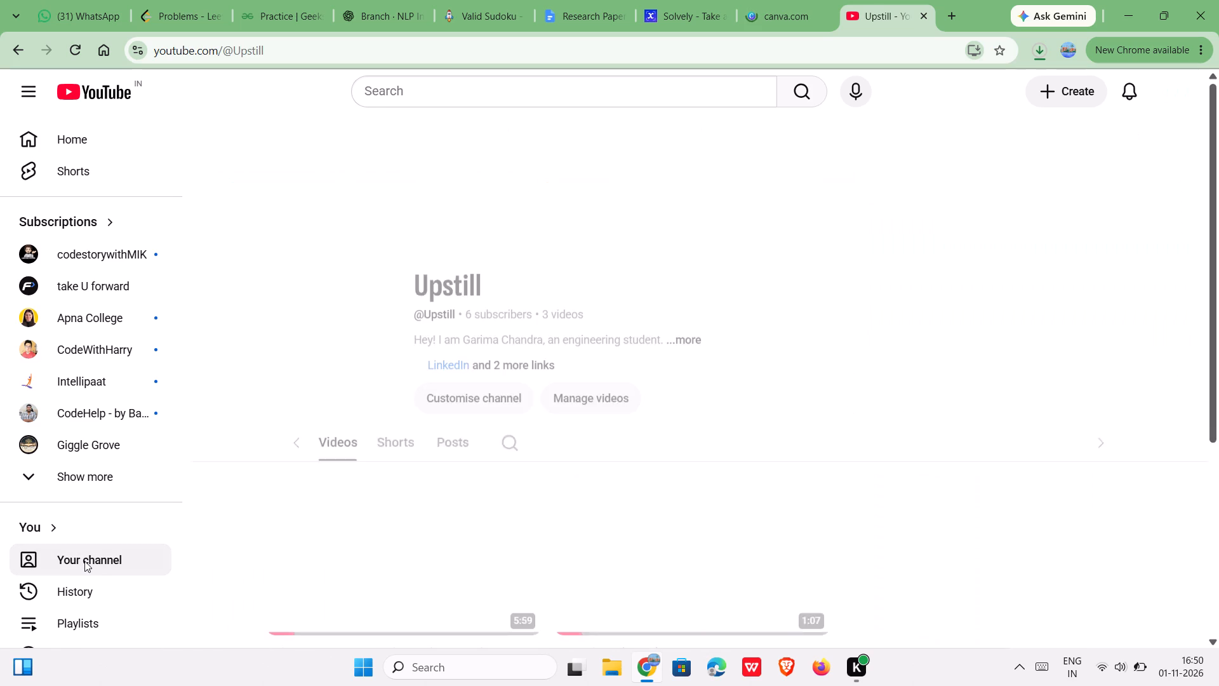
Examine the Upstill channel's full description and links, and its list of uploaded videos.
left_click(684, 333)
scroll(813, 302, "down", 1)
scroll(813, 302, "up", 2)
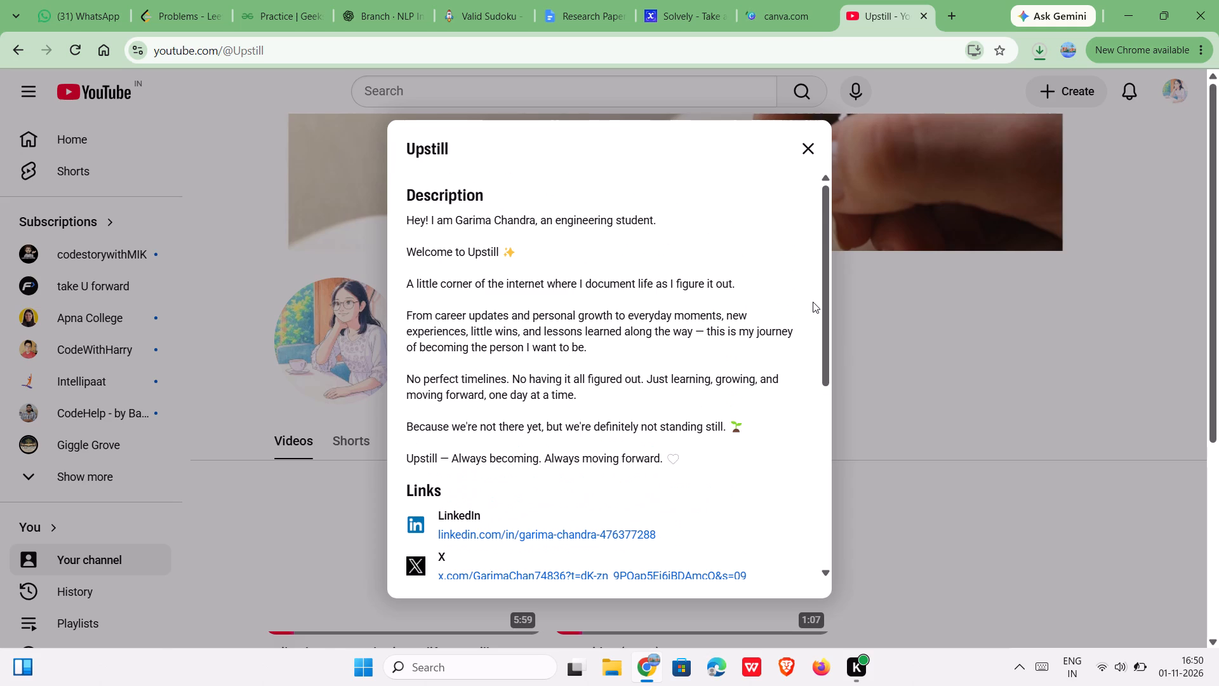
left_click(806, 138)
scroll(591, 360, "down", 3)
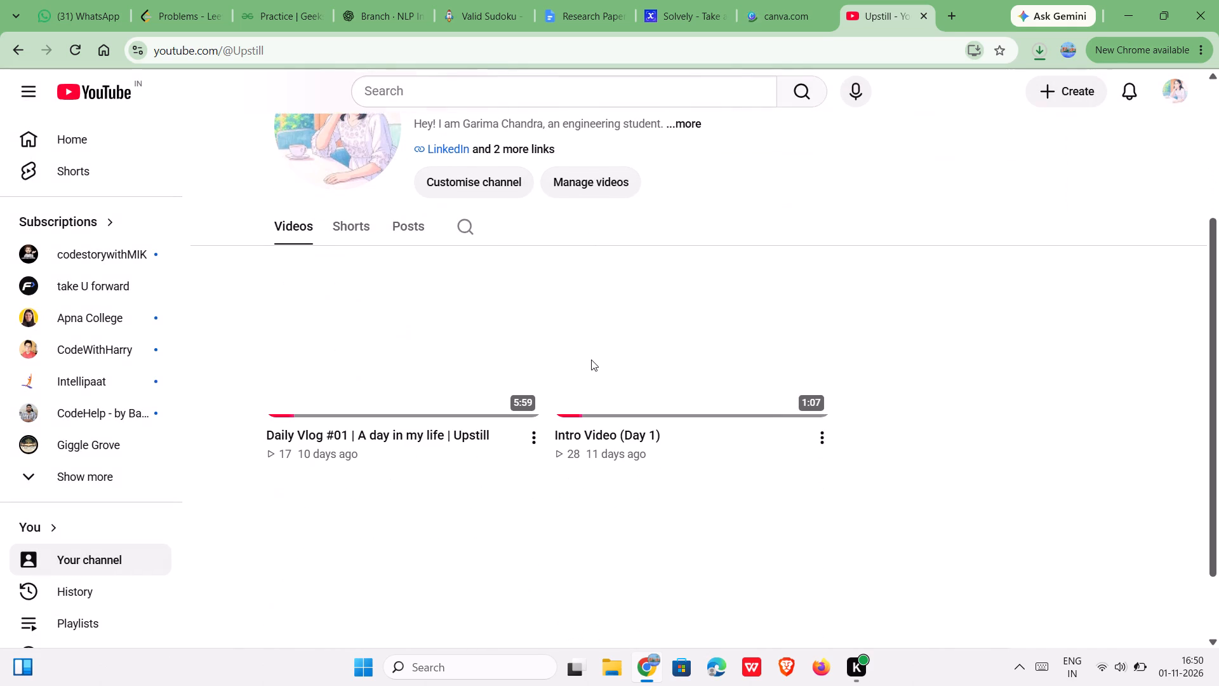
scroll(471, 478, "up", 1)
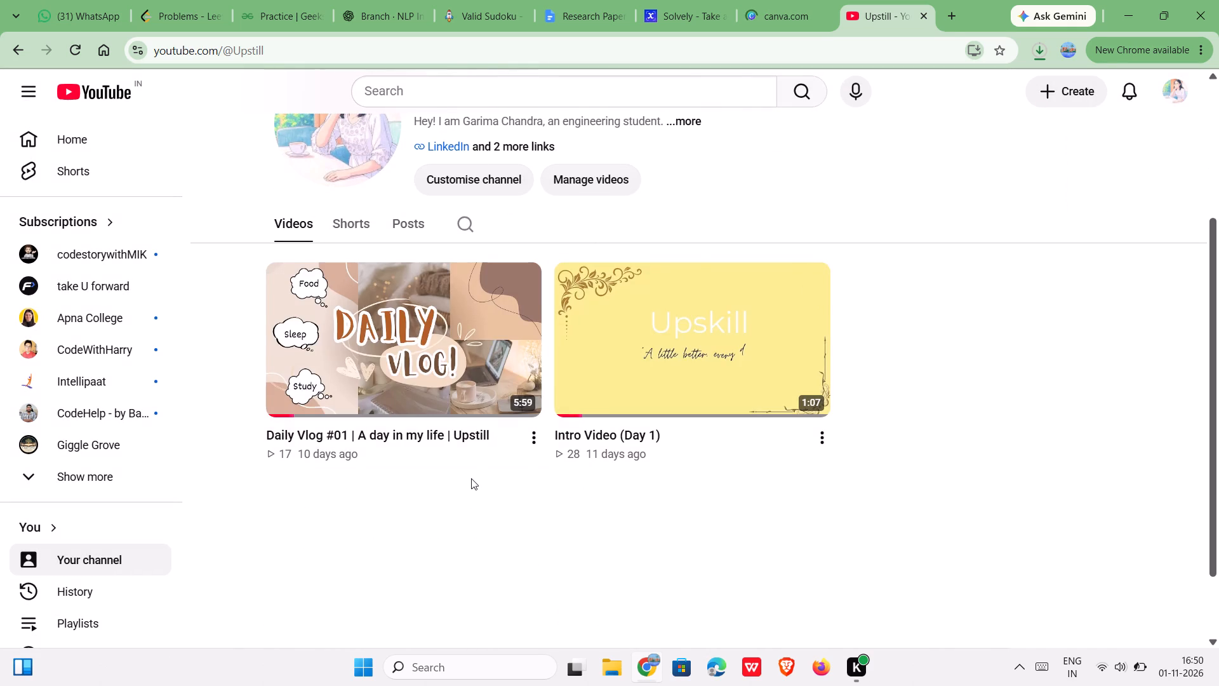
scroll(471, 478, "up", 1)
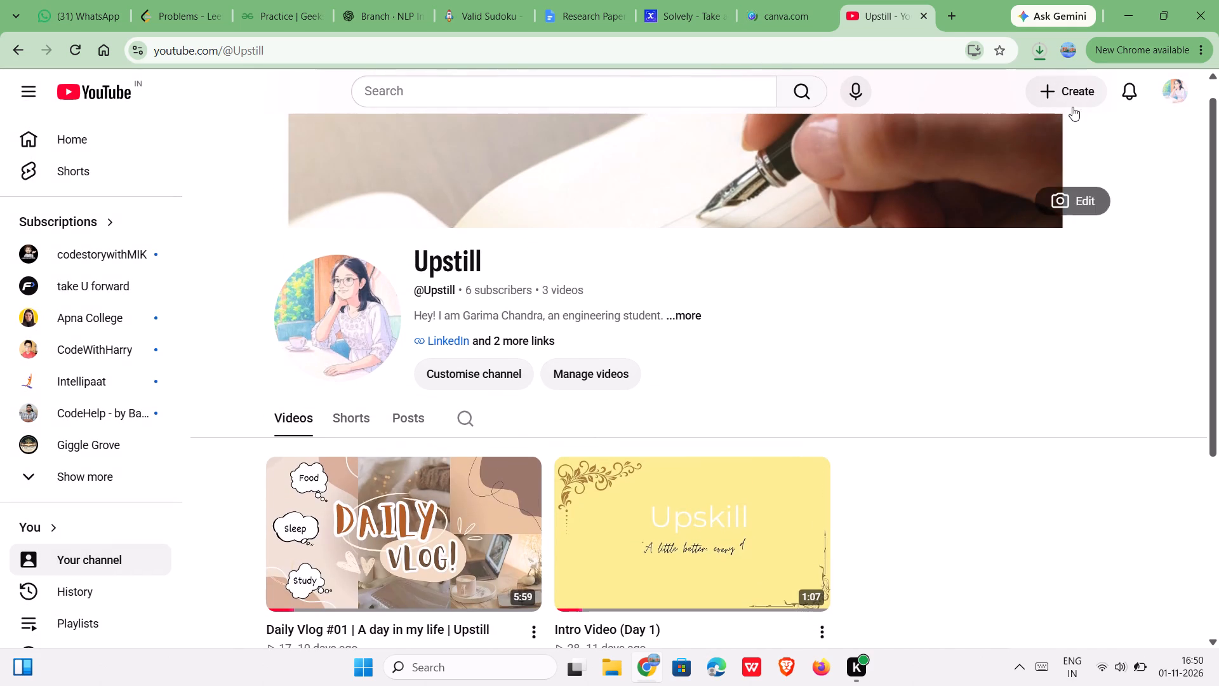
Start a new video upload for the Upstill channel.
left_click(1073, 100)
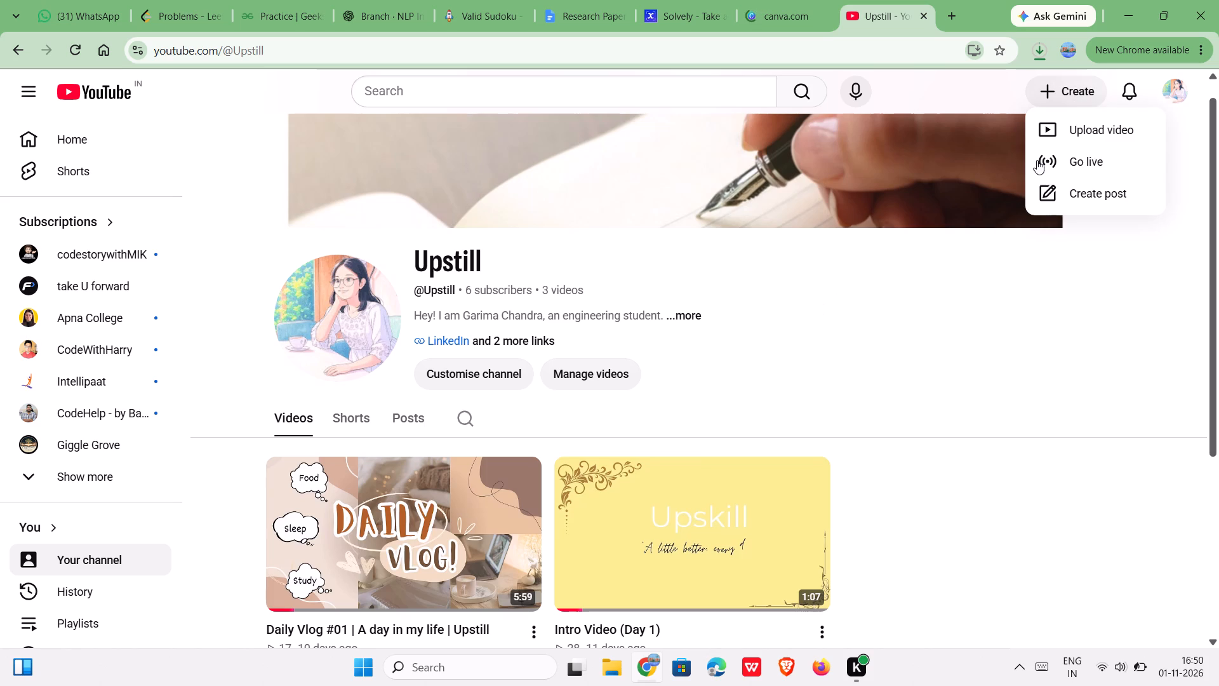
left_click(1075, 130)
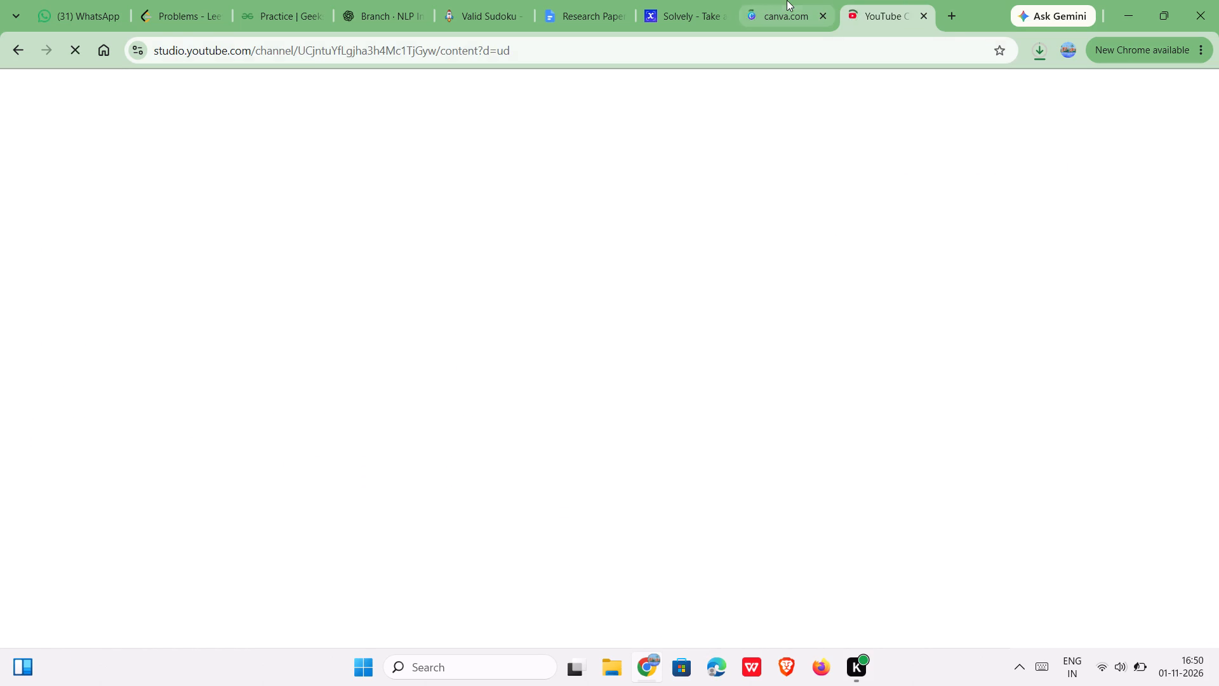
Return to the Canva home page in its already open browser tab.
left_click(787, 0)
left_click(886, 0)
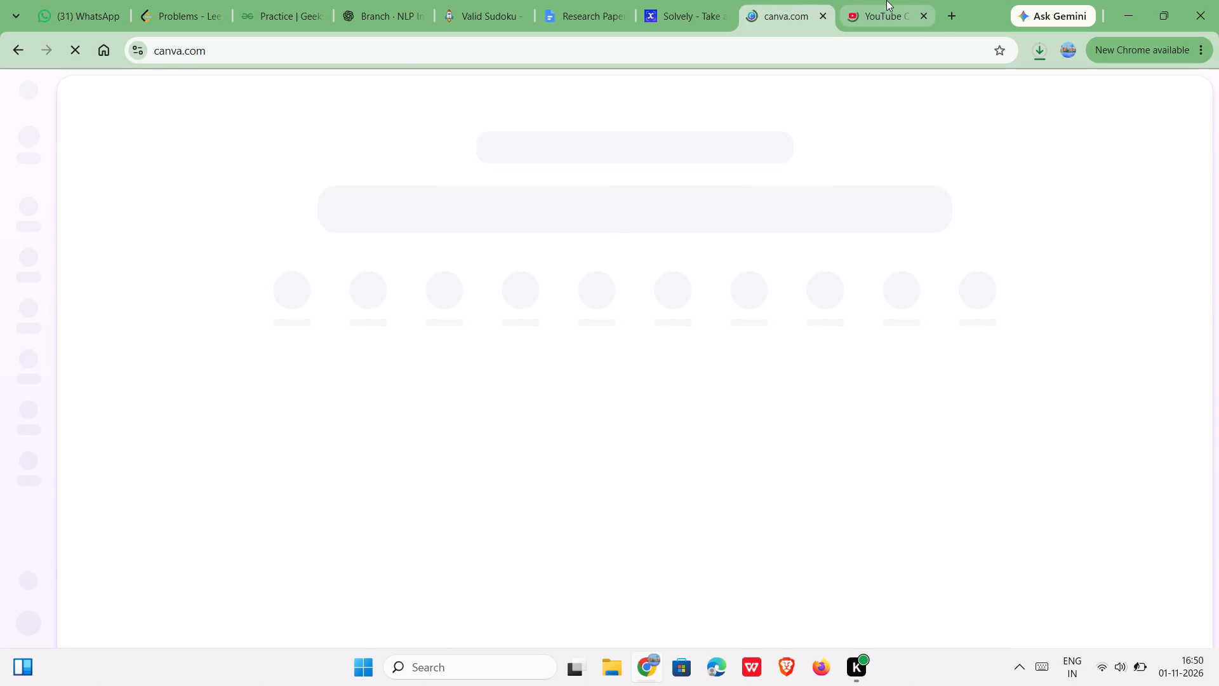
left_click(780, 8)
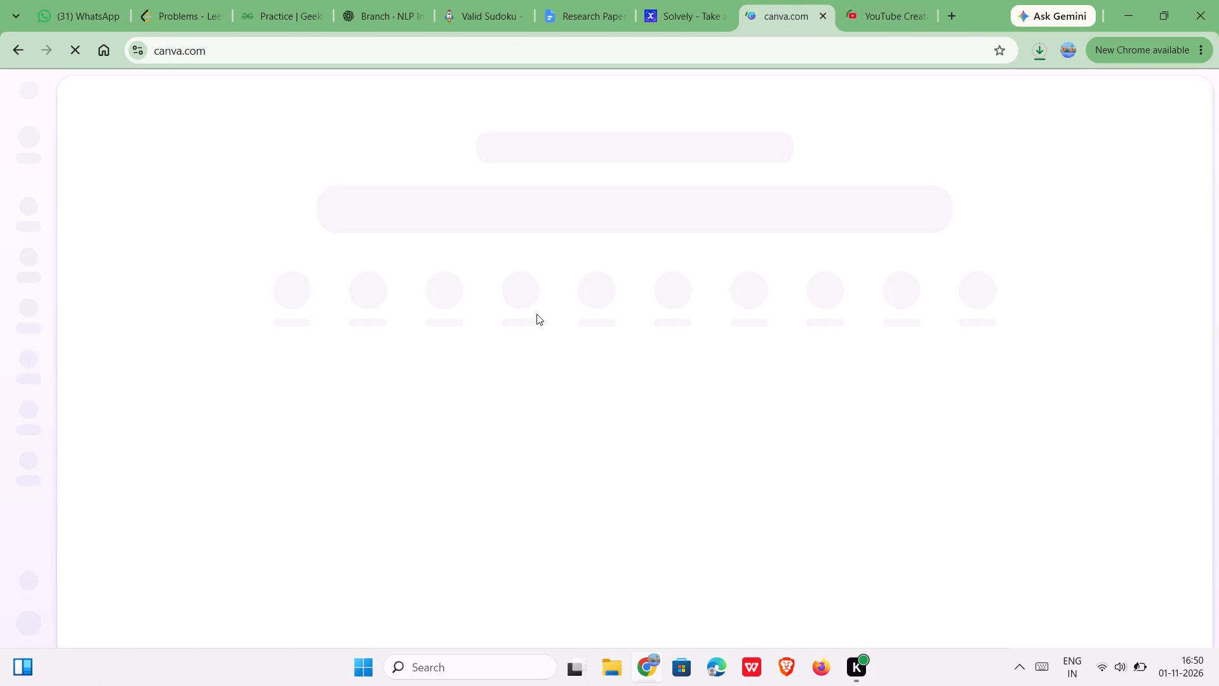
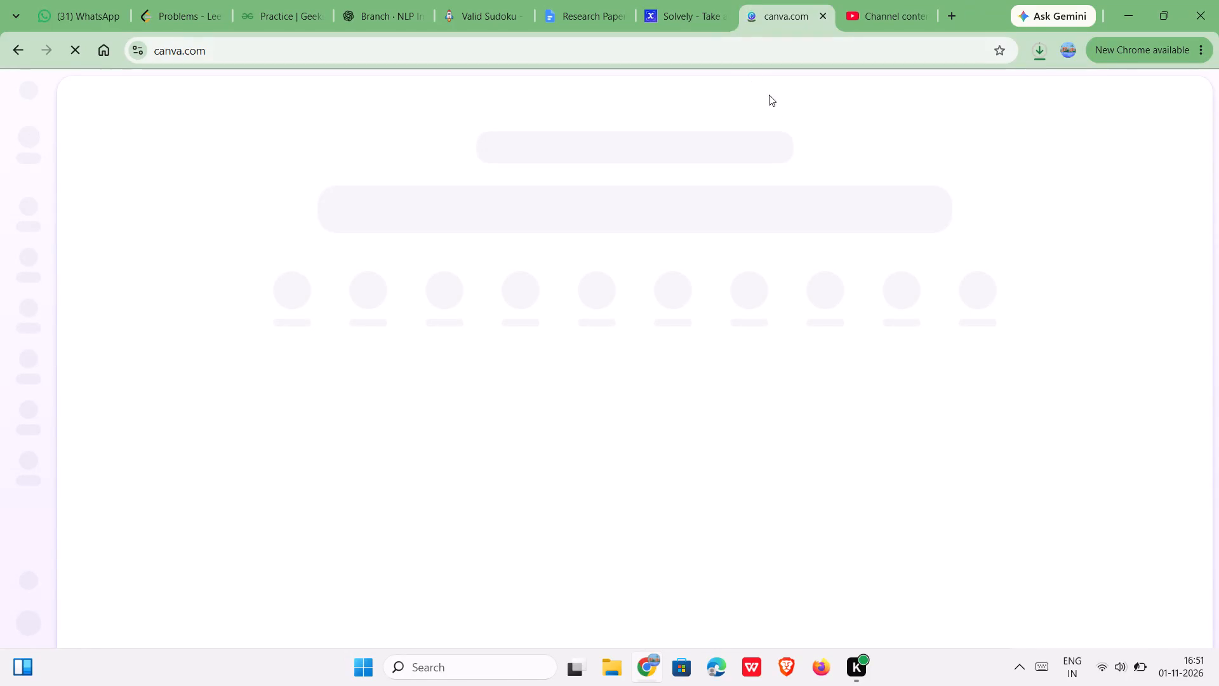
In YouTube Studio's video upload, look through the Downloads folder for the video file and leave without uploading anything.
left_click(874, 0)
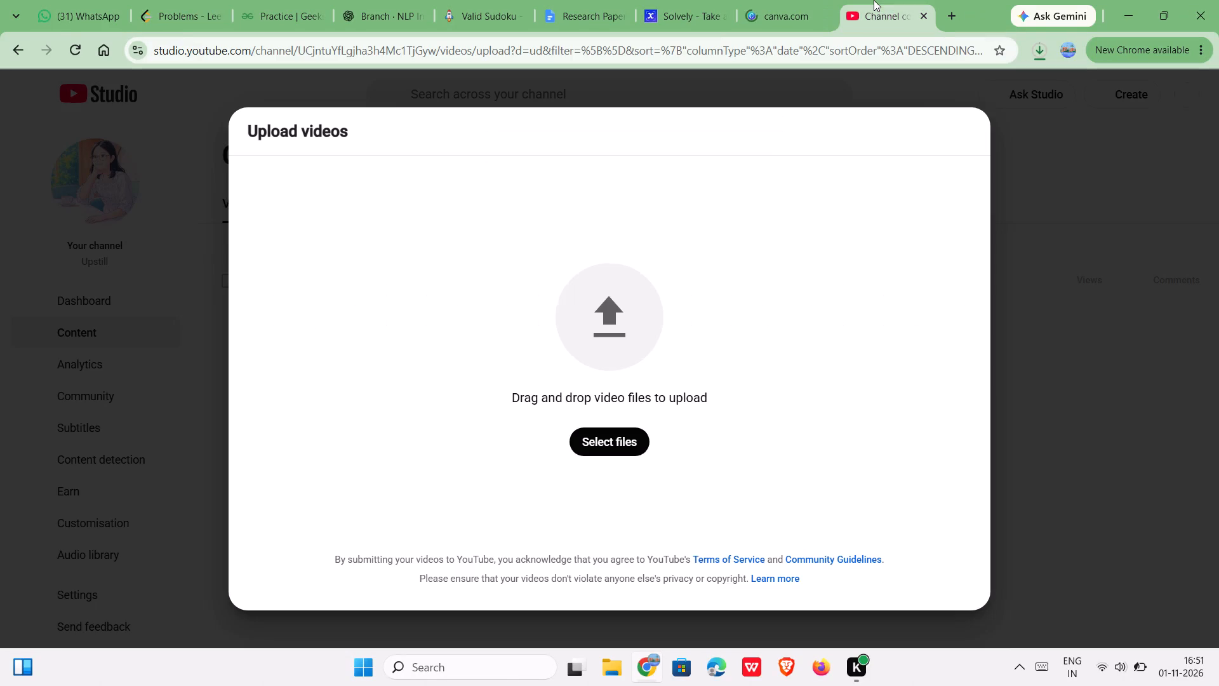
left_click(613, 440)
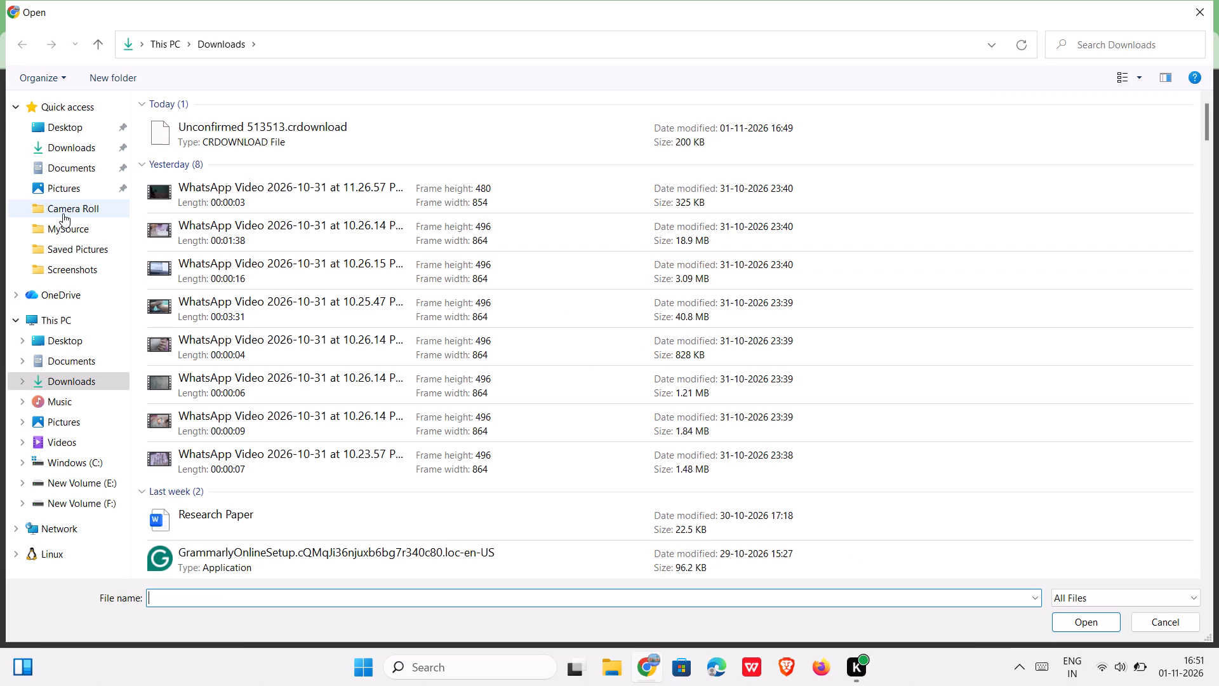
left_click(84, 151)
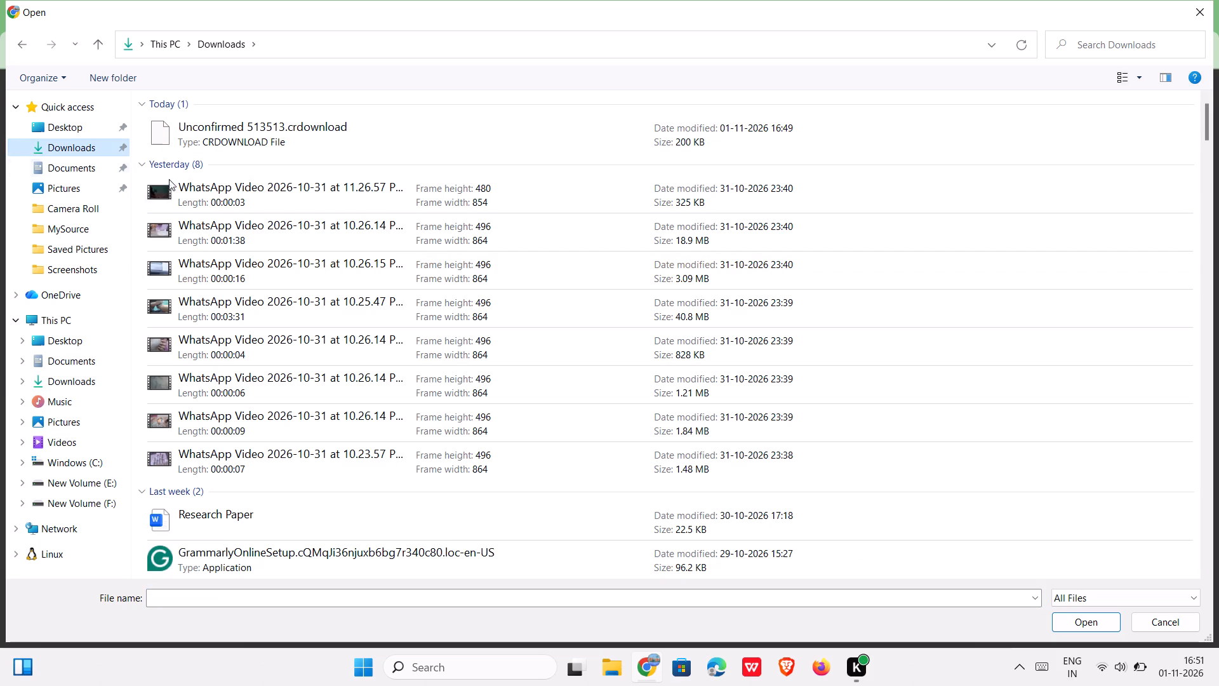
left_click(93, 147)
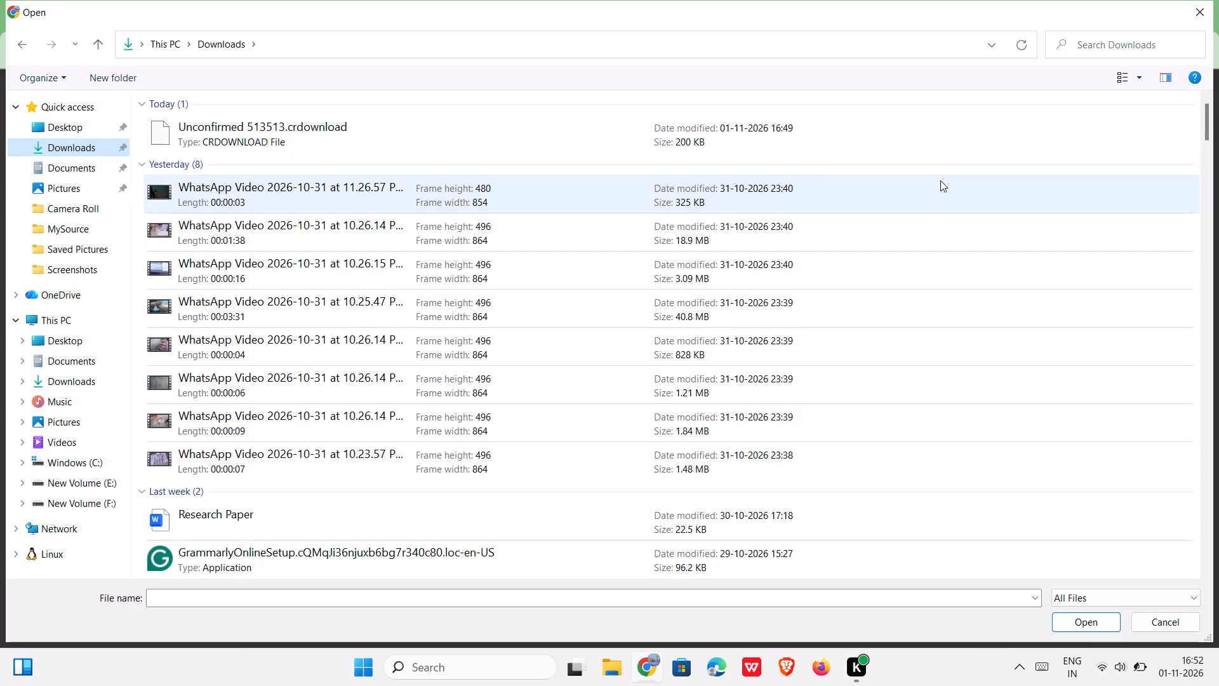
left_click(453, 134)
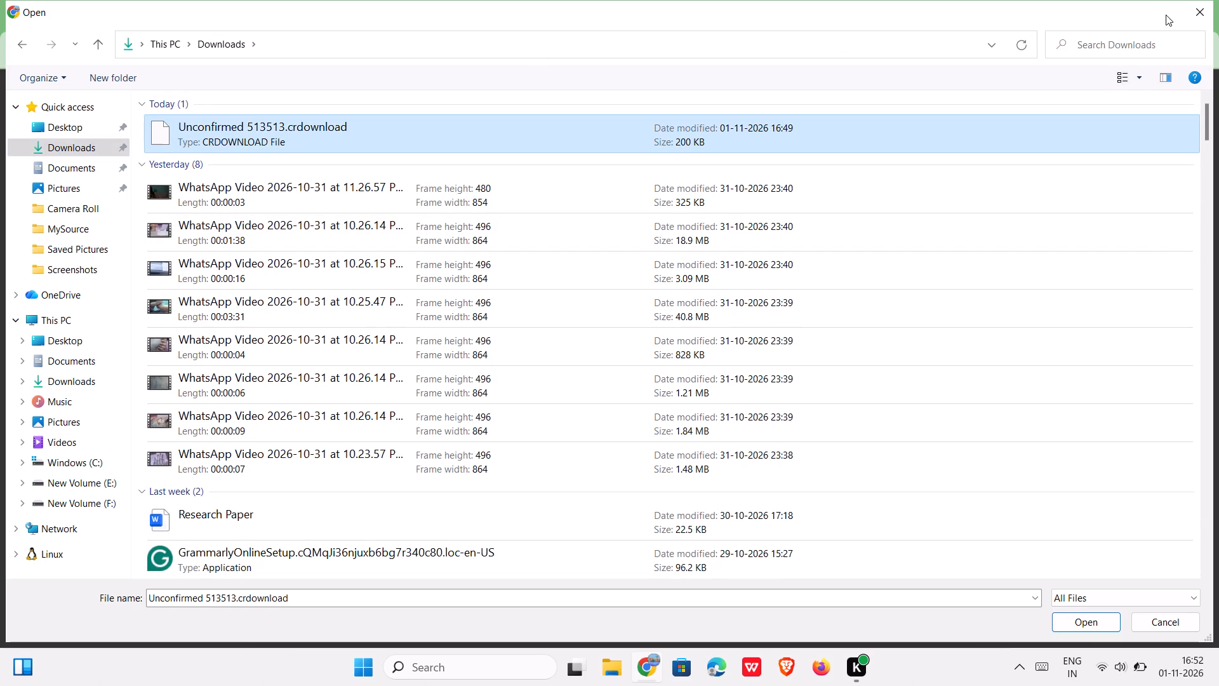
left_click(1206, 13)
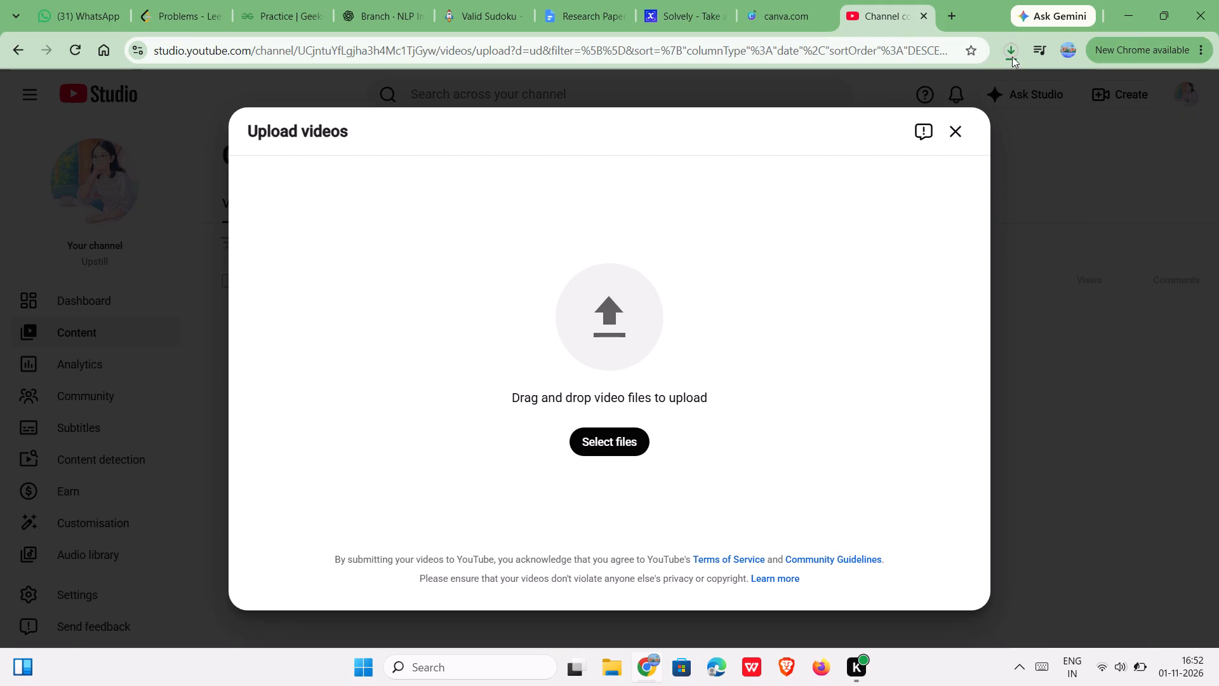
Check the browser's recent download history for the status of Your paragraph text.mp4.
left_click(1012, 49)
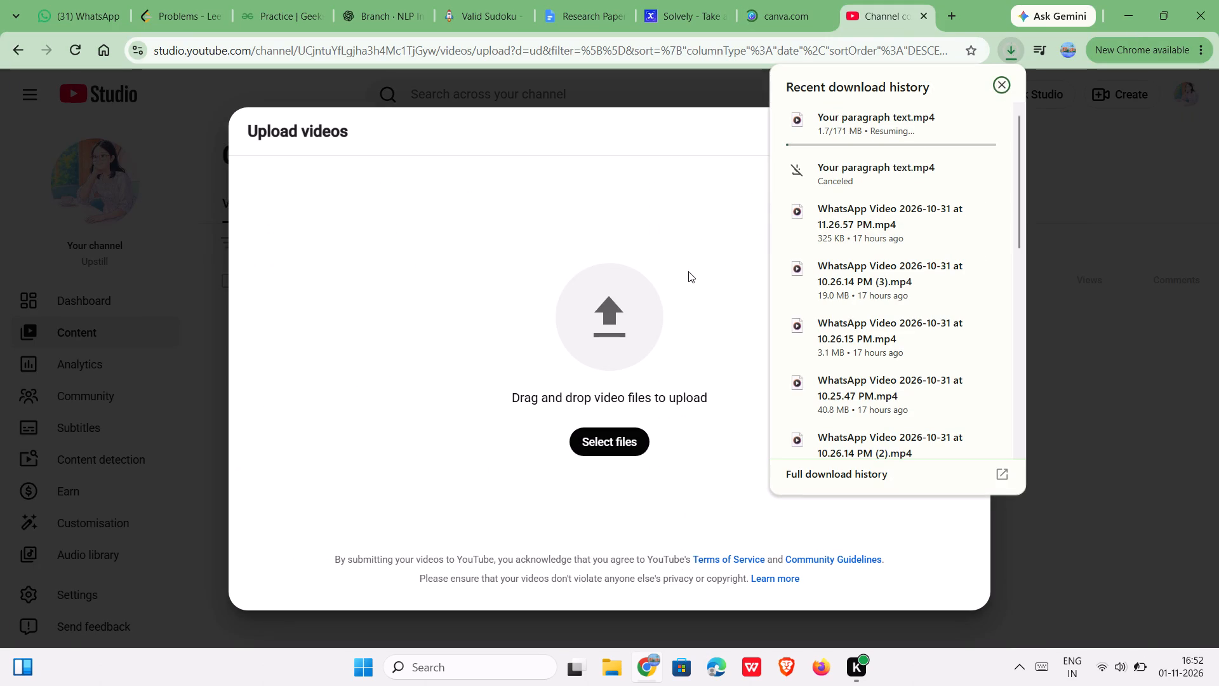
left_click(677, 225)
Switch back to the Canva home page to check whether it has loaded.
left_click(794, 0)
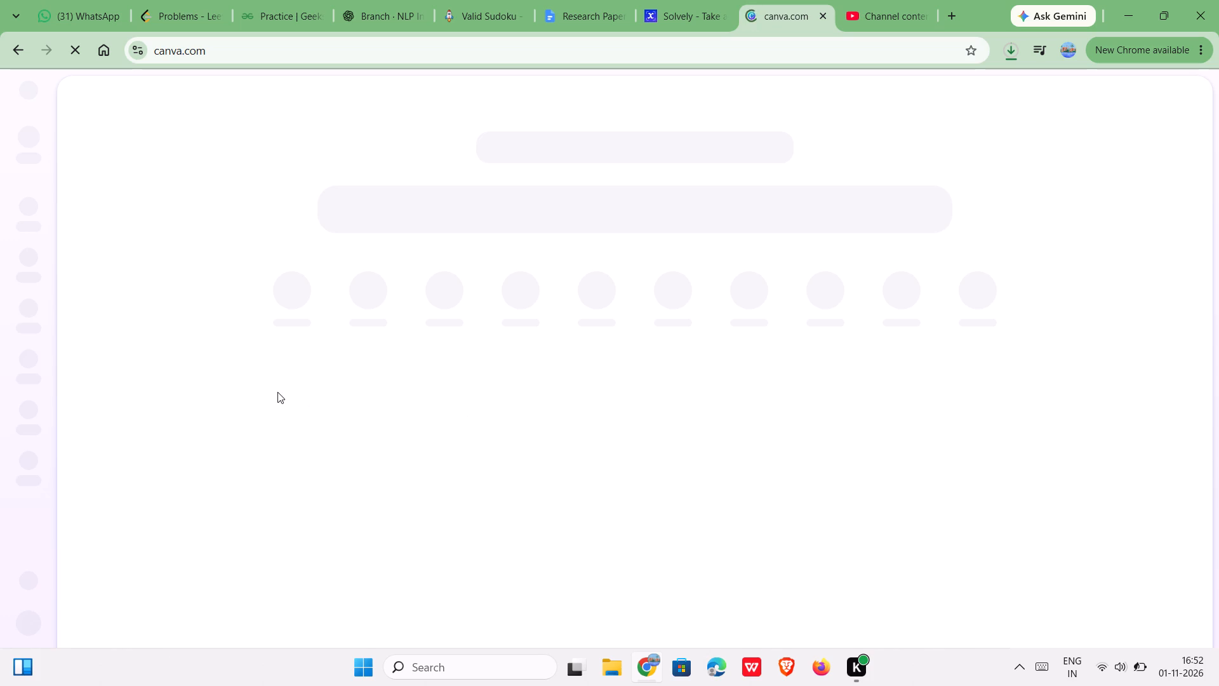
Reload the Canva home page.
left_click(77, 58)
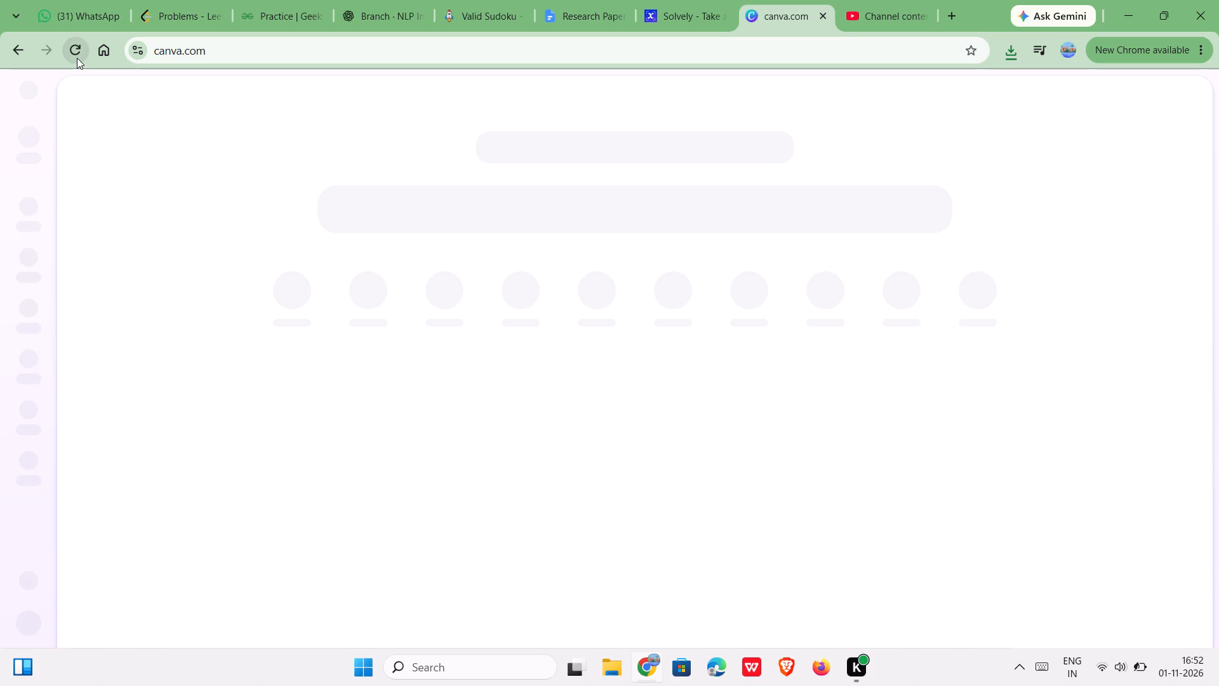
left_click(77, 58)
Resume the interrupted download of "Your paragraph text.mp4" from the recent download history.
left_click(1012, 56)
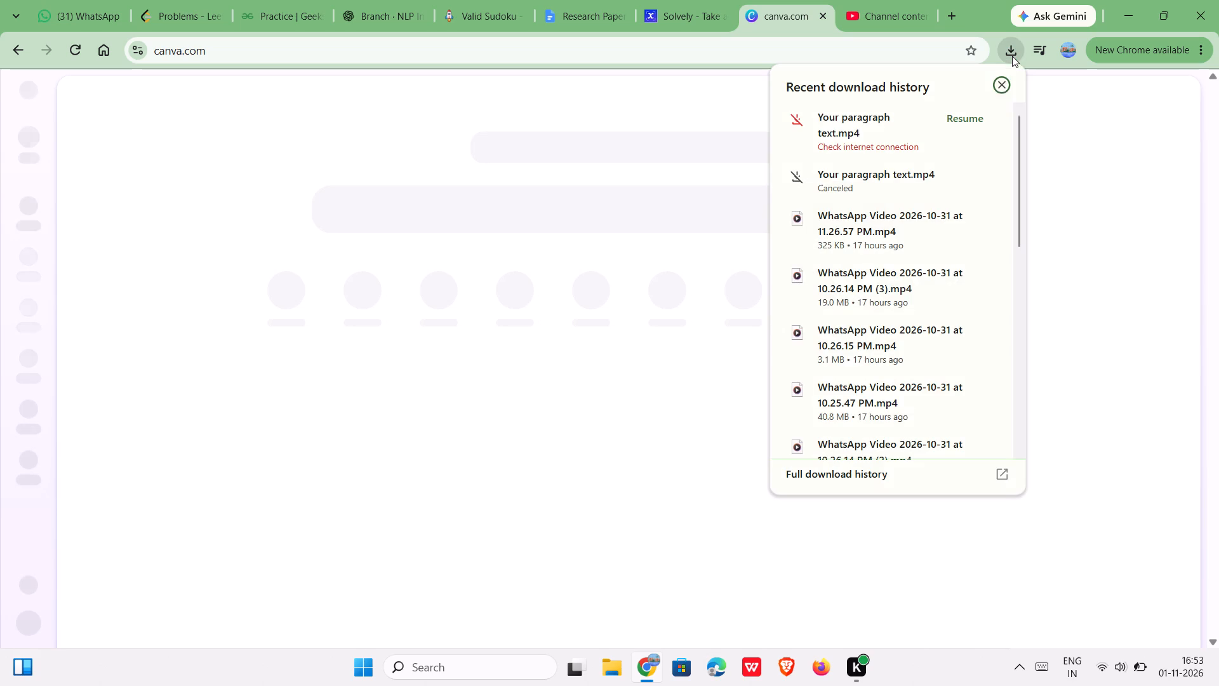
left_click(968, 115)
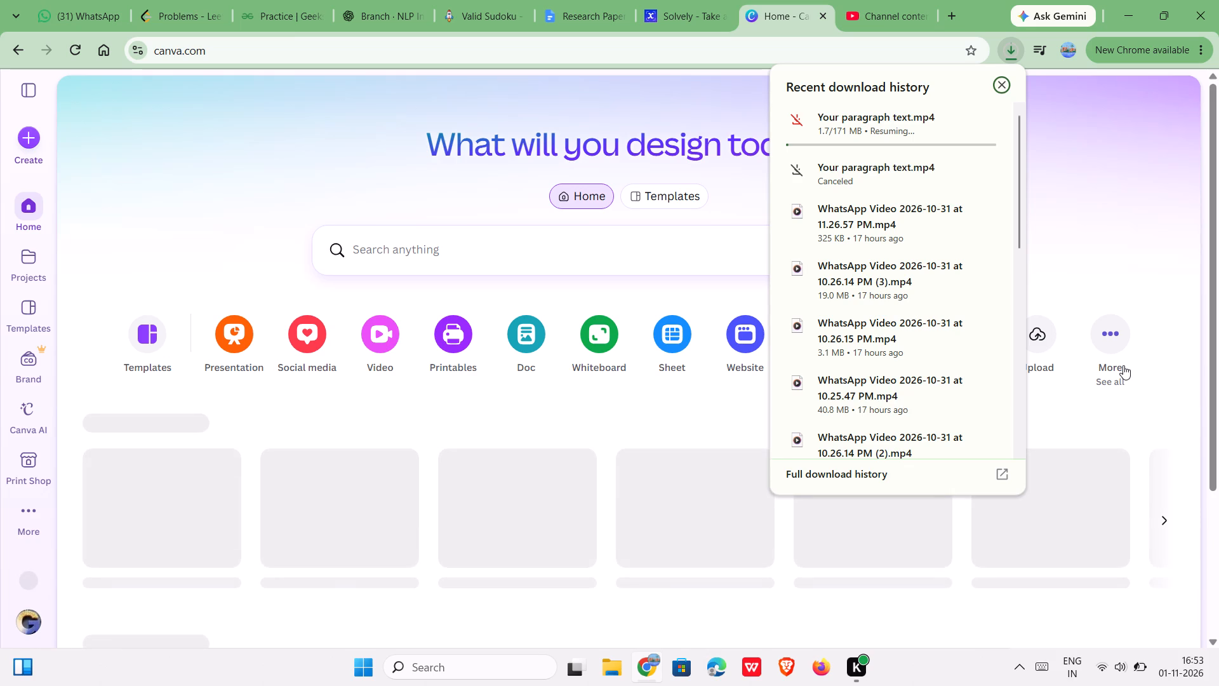
left_click(1145, 429)
Look through the Canva home page's recent designs, template and format sections while its content loads.
scroll(877, 503, "down", 5)
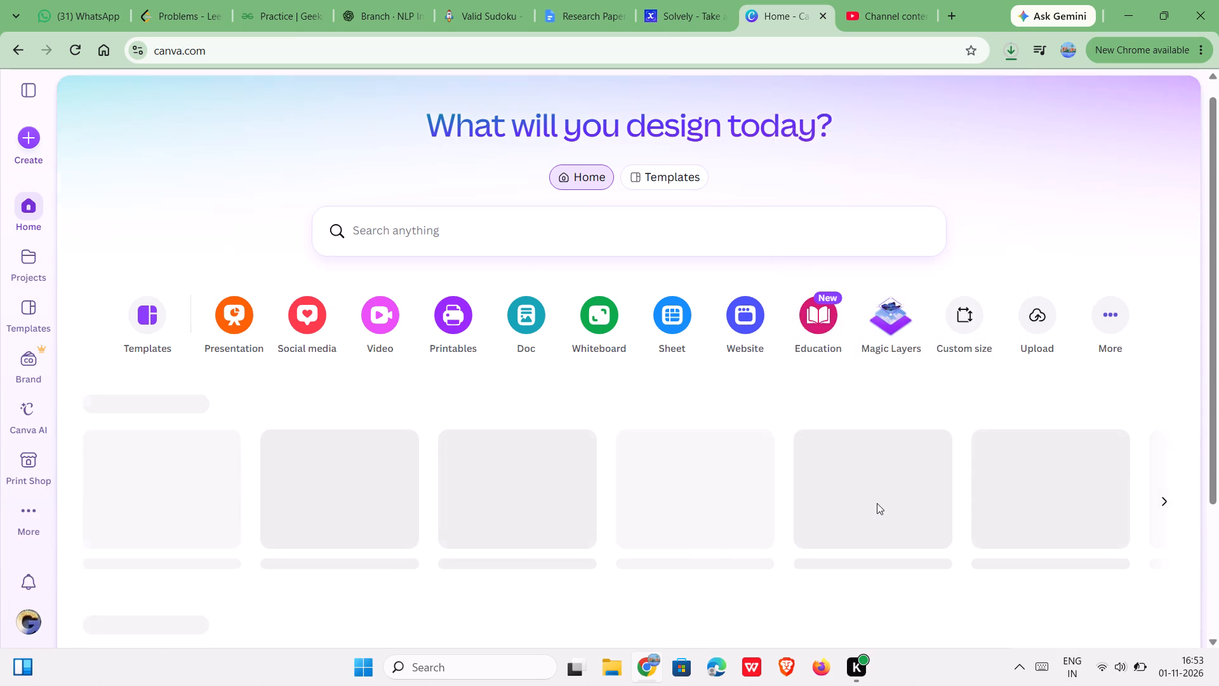
scroll(877, 503, "down", 9)
scroll(877, 503, "up", 16)
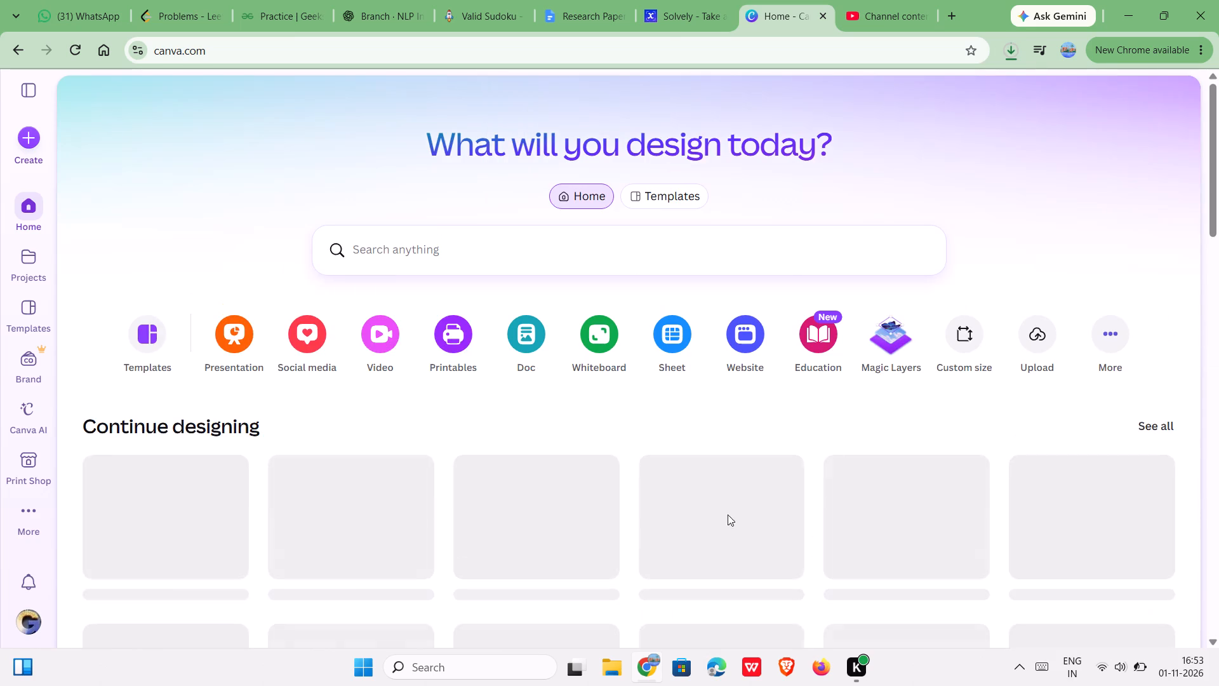
scroll(696, 528, "down", 17)
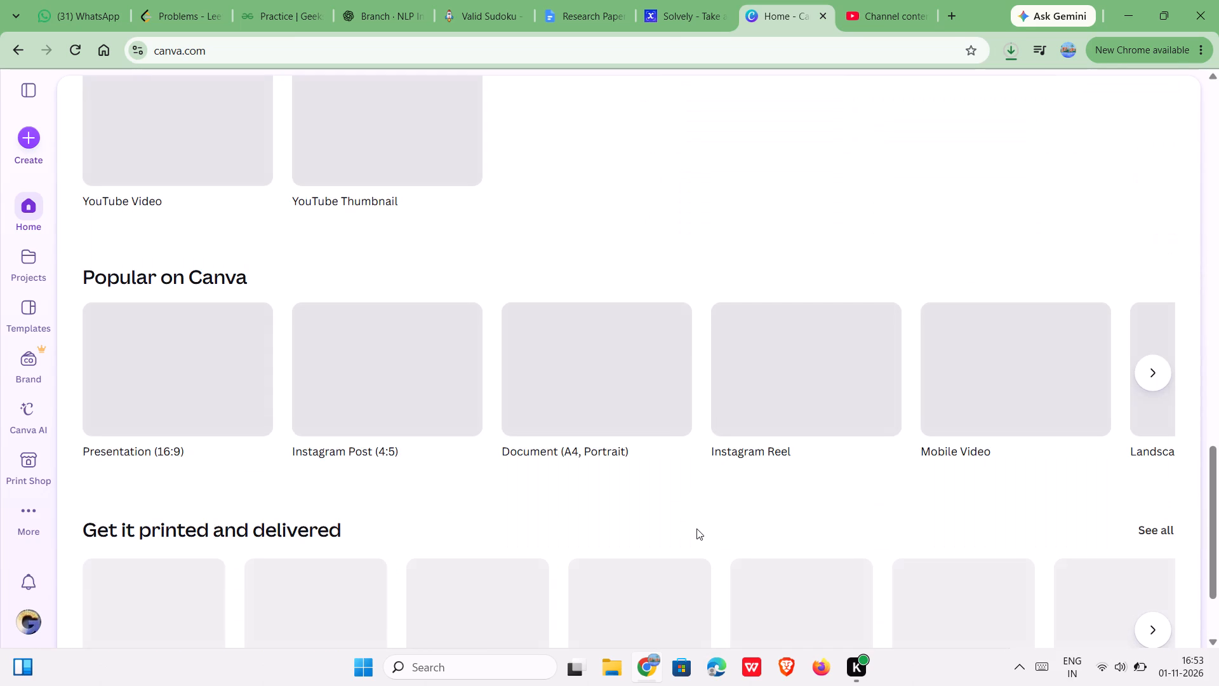
scroll(728, 386, "up", 6)
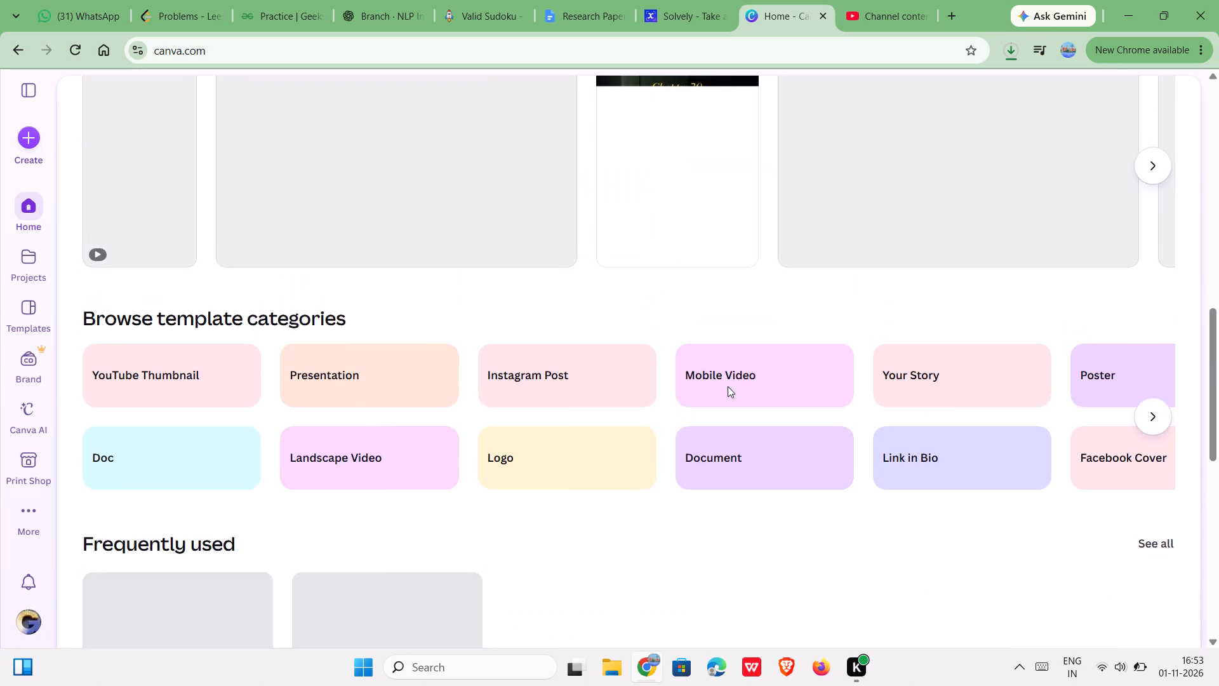
scroll(728, 386, "up", 11)
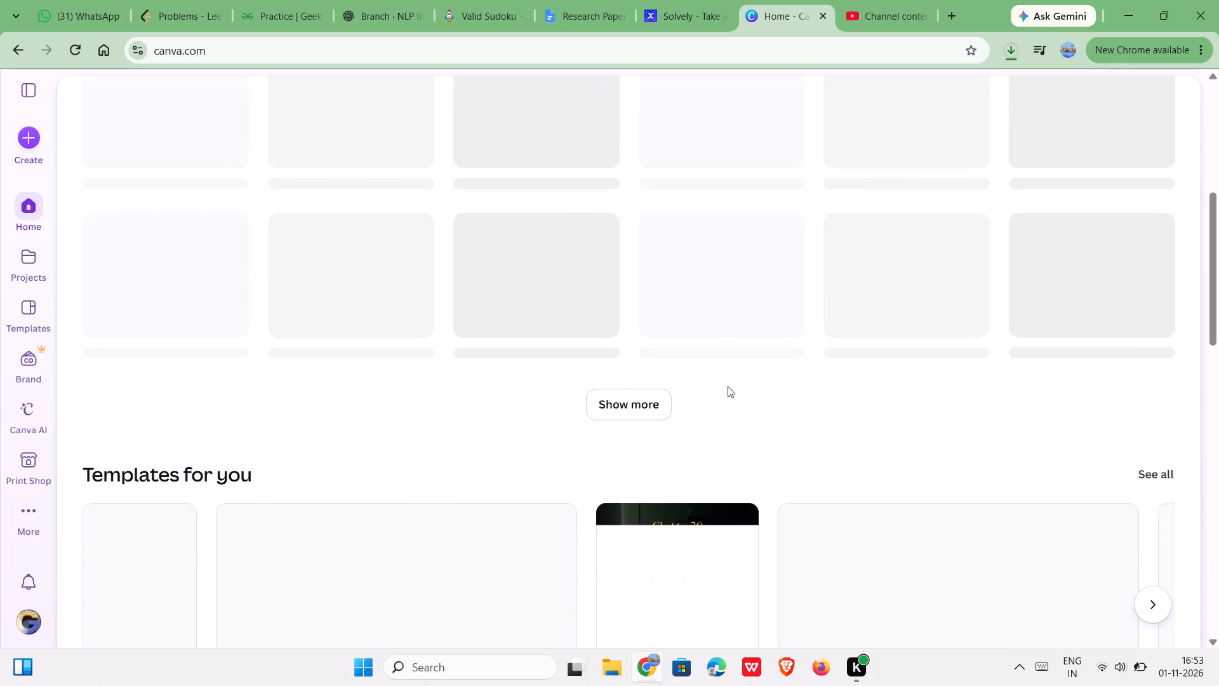
scroll(728, 386, "up", 7)
left_click(877, 0)
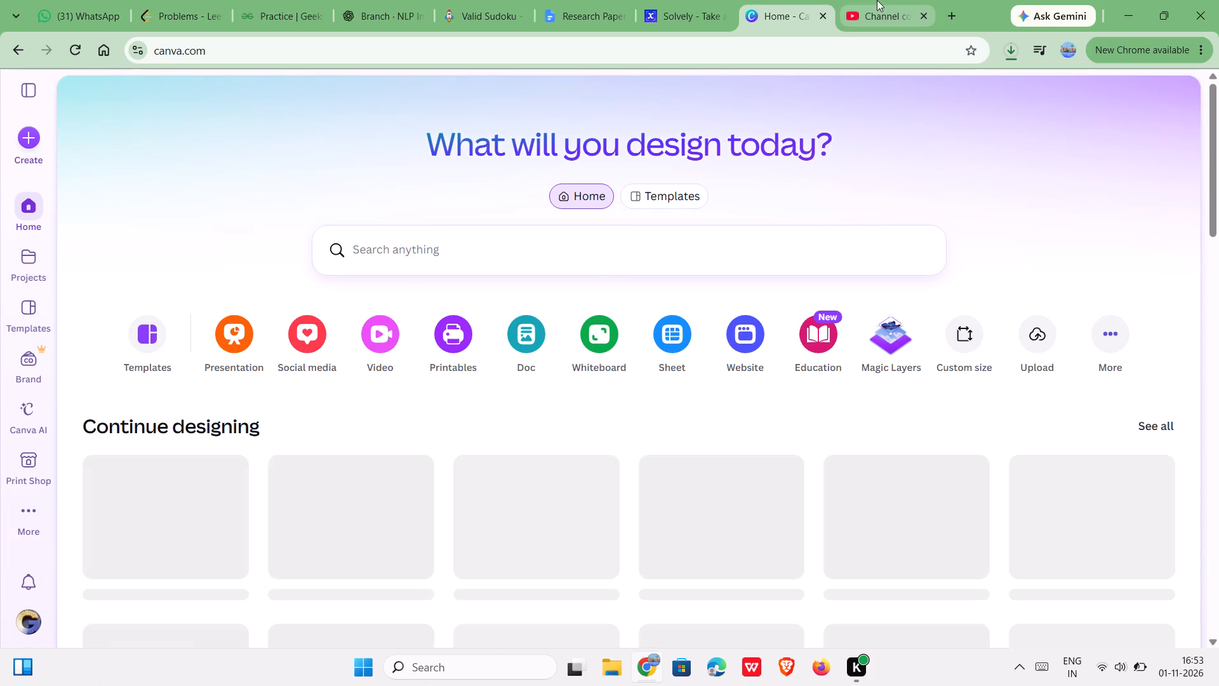
left_click(807, 0)
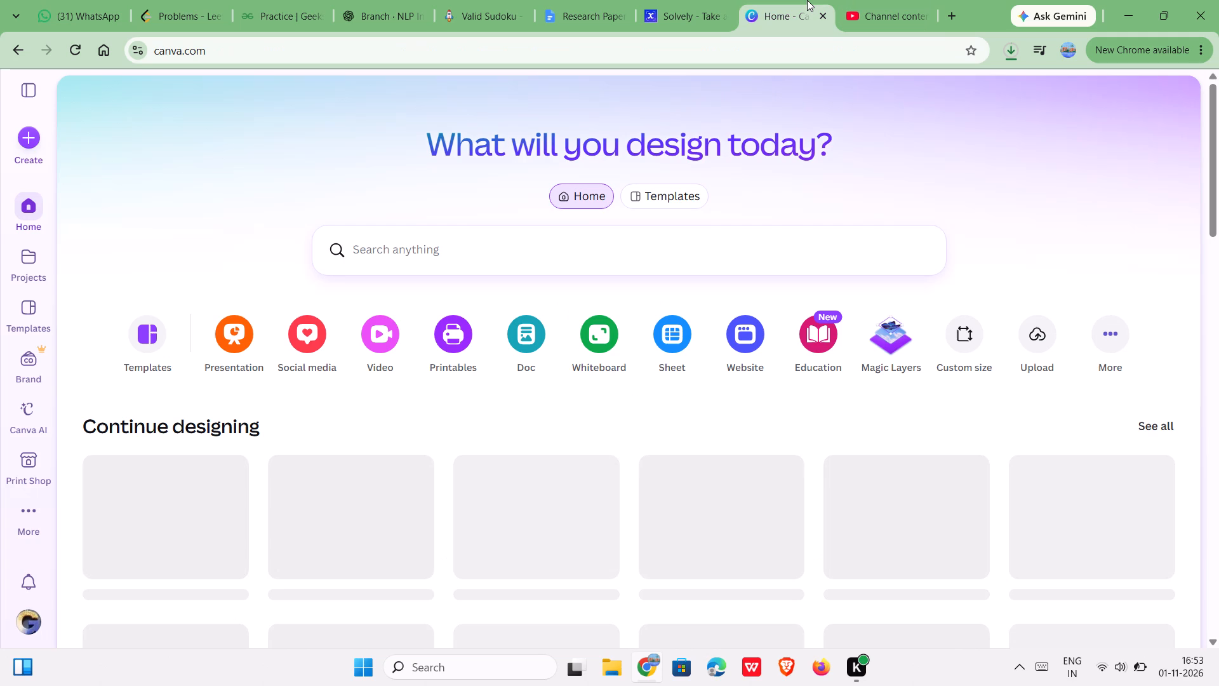
scroll(453, 455, "down", 10)
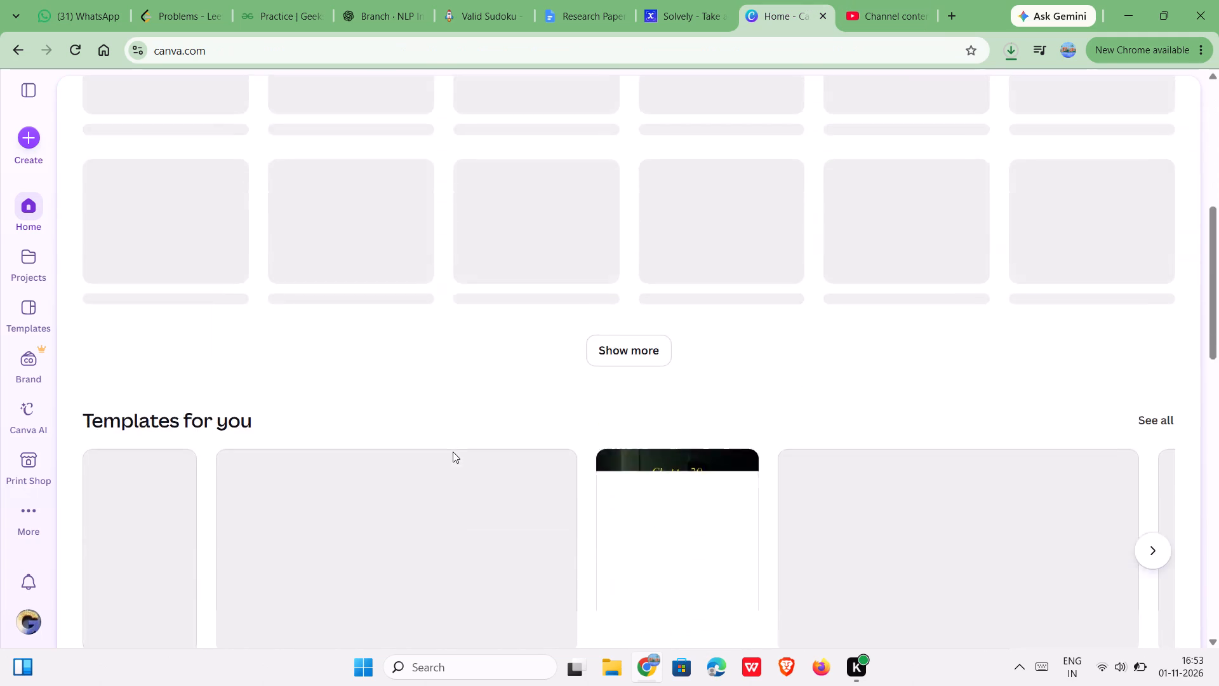
scroll(453, 452, "down", 18)
scroll(453, 450, "up", 6)
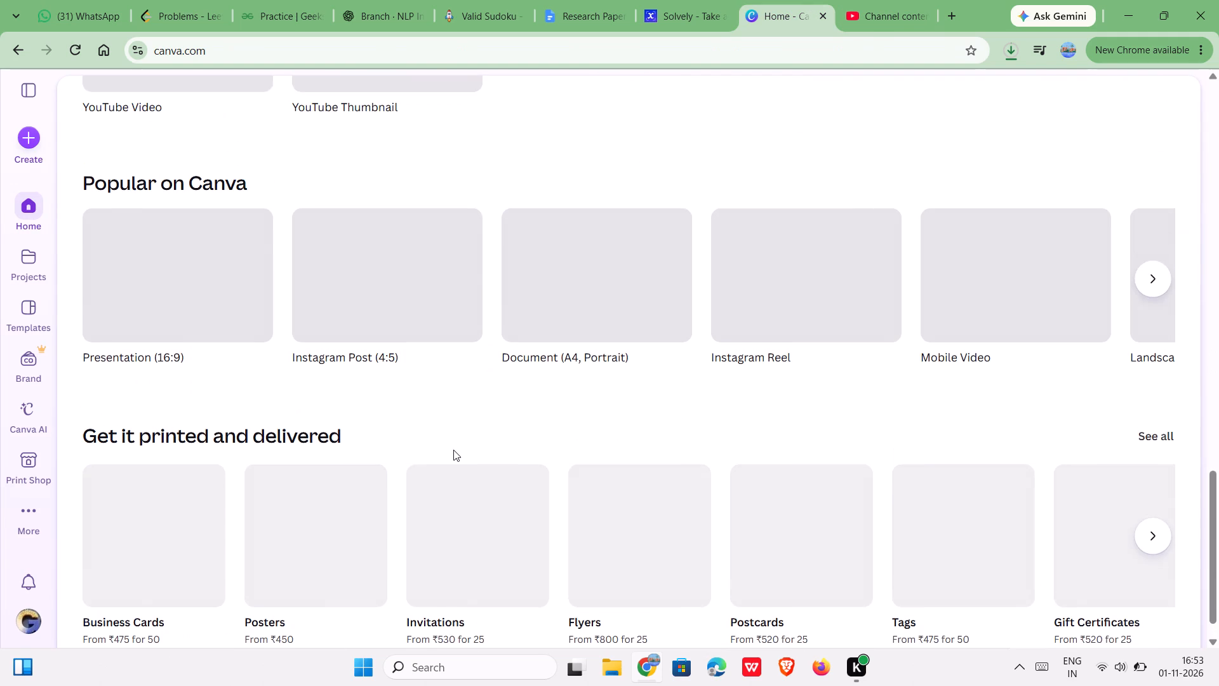
scroll(453, 450, "up", 11)
scroll(461, 353, "down", 12)
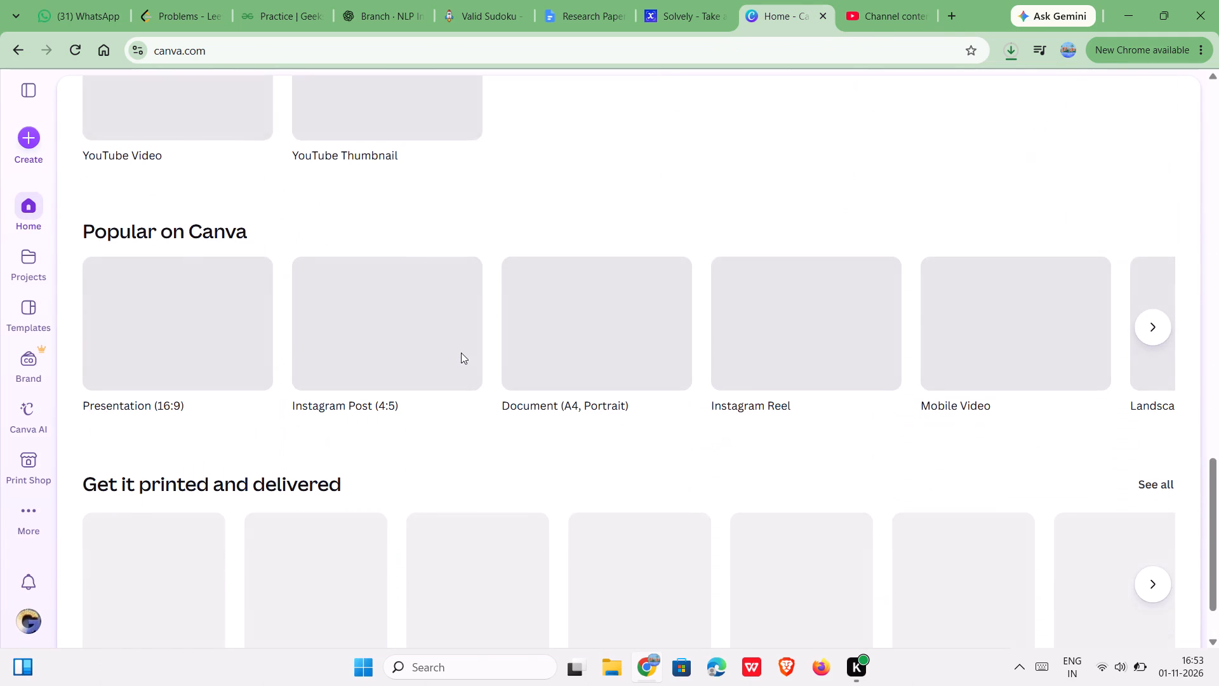
scroll(461, 353, "down", 14)
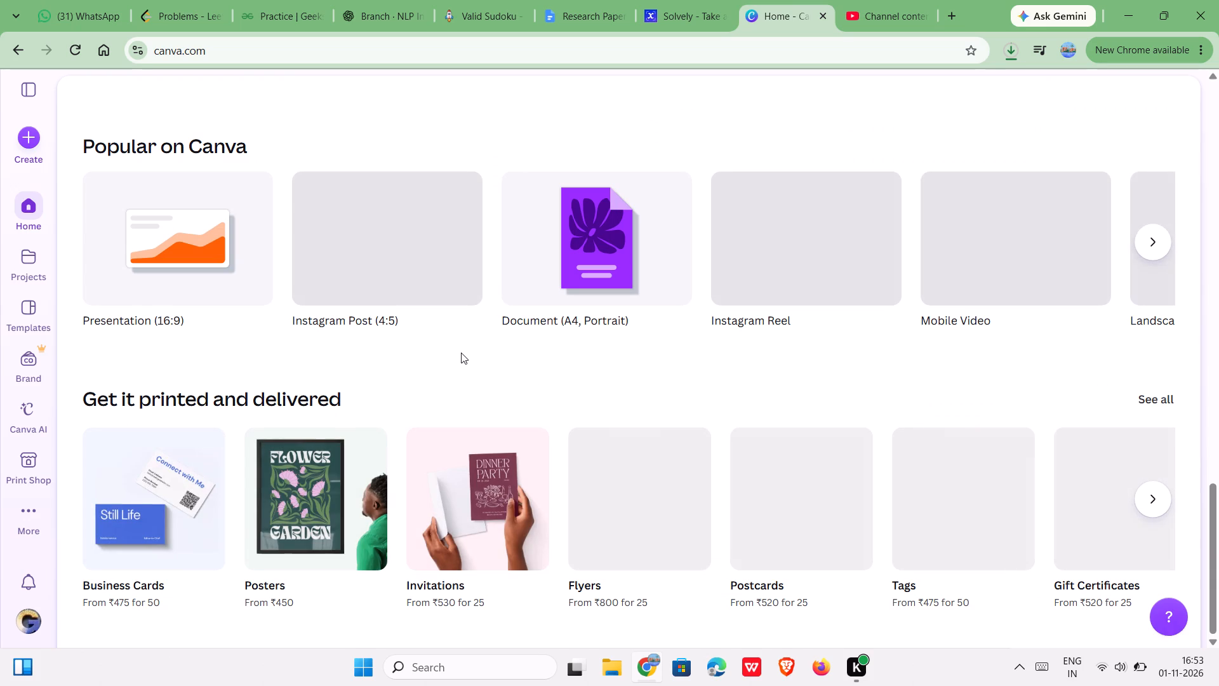
scroll(461, 353, "up", 4)
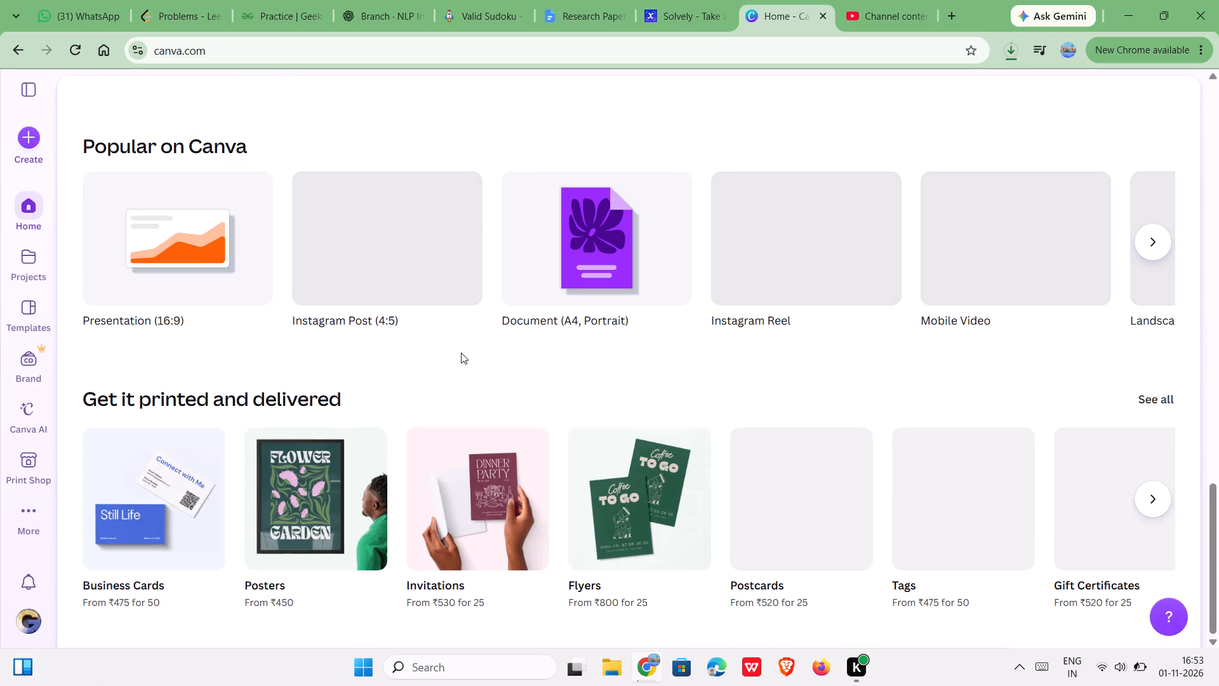
scroll(461, 353, "up", 20)
scroll(461, 353, "up", 2)
Open the "Burgundy Cream And..." Daily Vlog YouTube thumbnail from the recent designs.
scroll(461, 353, "down", 1)
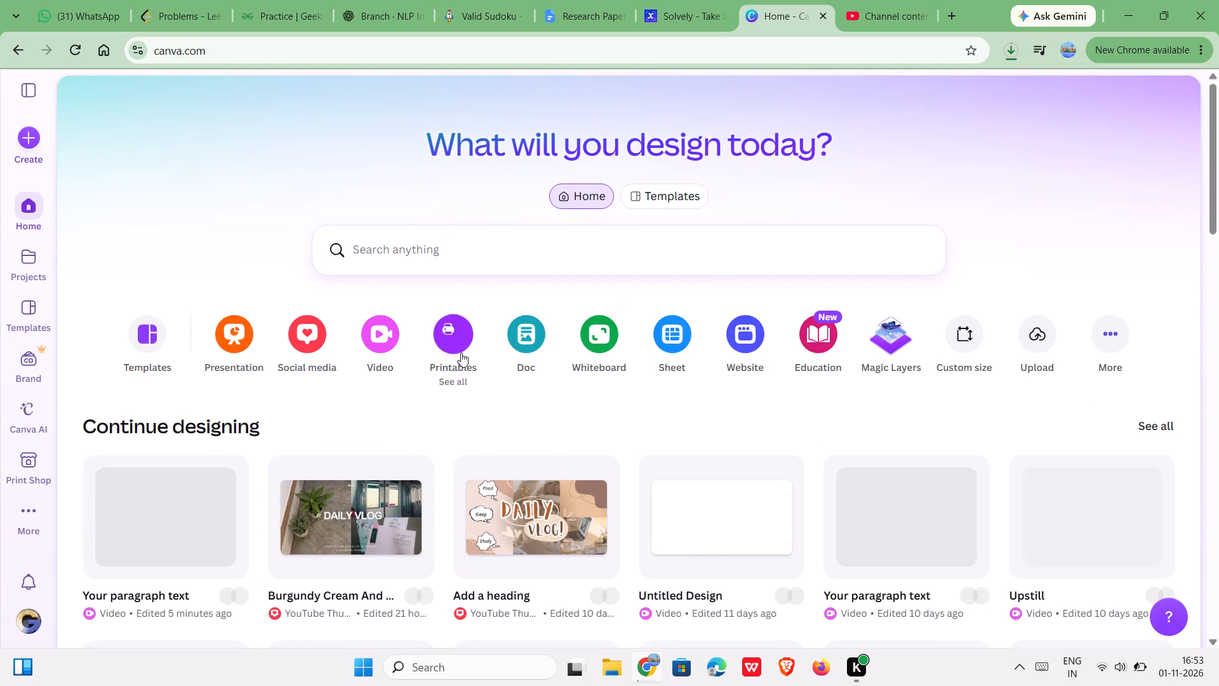
scroll(461, 353, "down", 2)
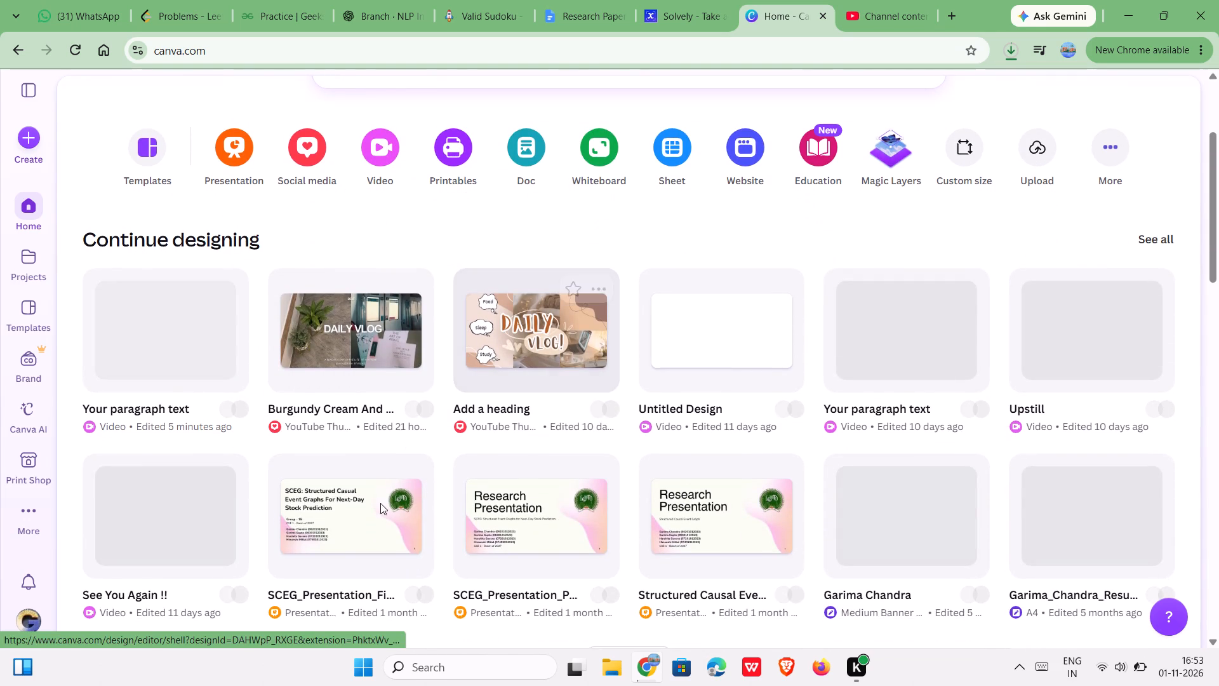
left_click(355, 354)
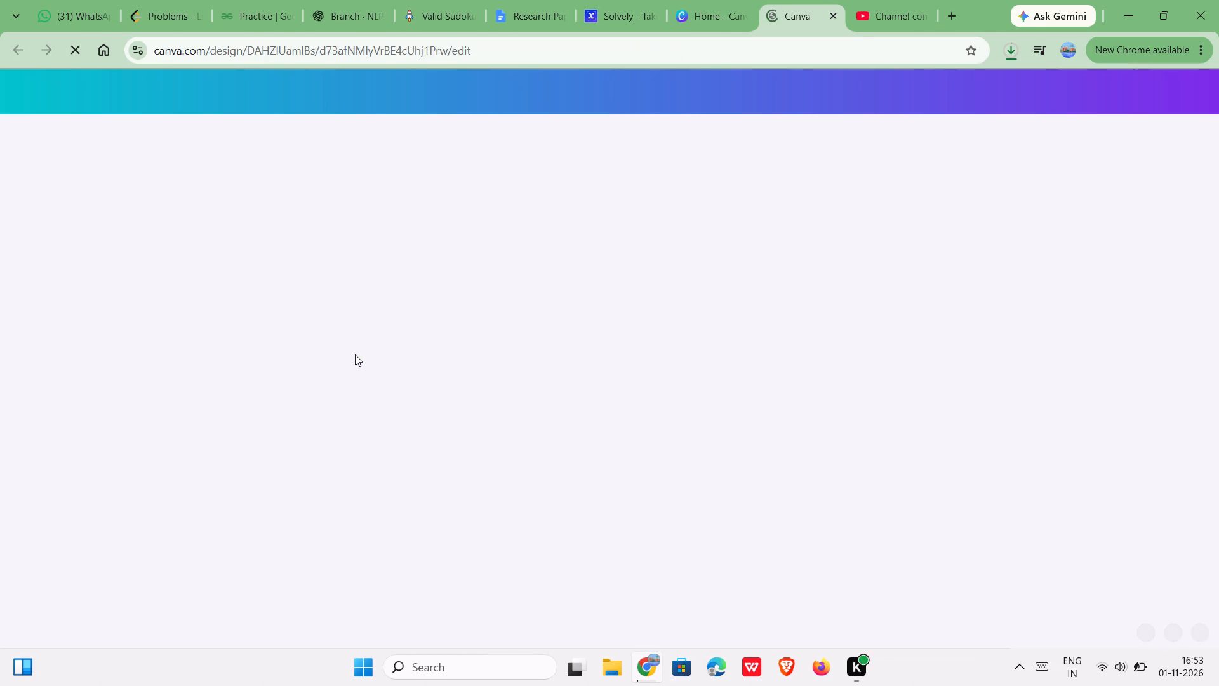
Return to the Canva home page and move the "Add a heading" YouTube thumbnail design to Trash.
left_click(723, 0)
scroll(529, 421, "down", 1)
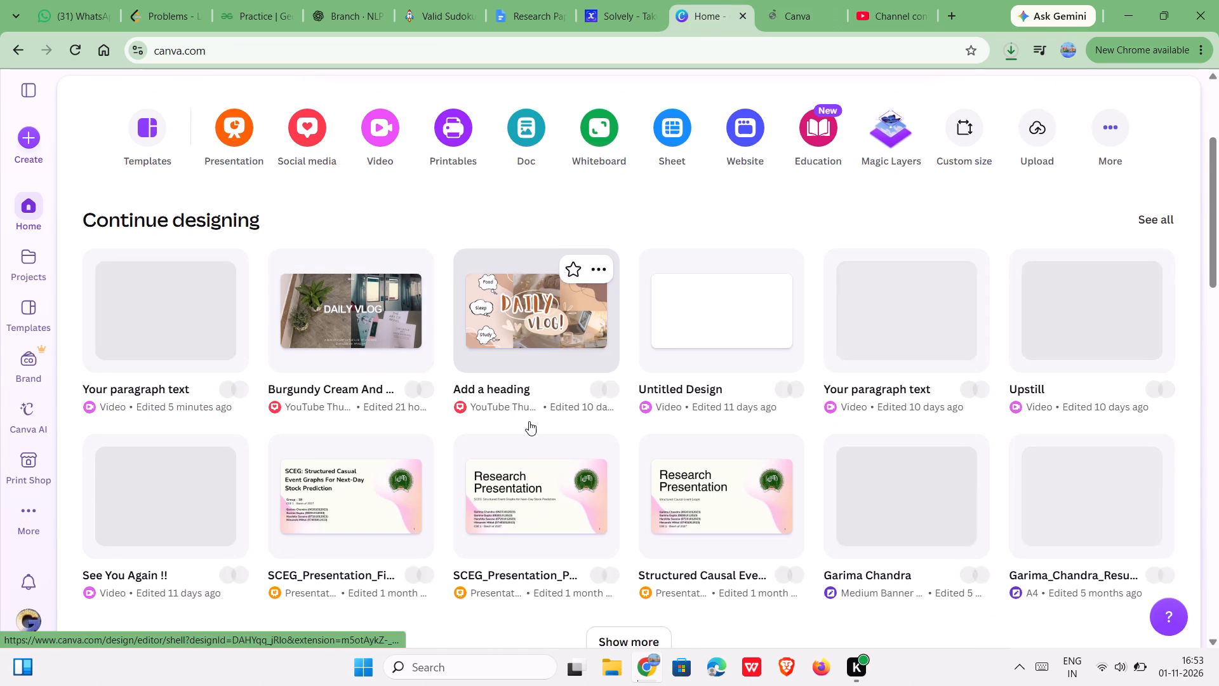
scroll(529, 421, "down", 1)
scroll(529, 421, "up", 1)
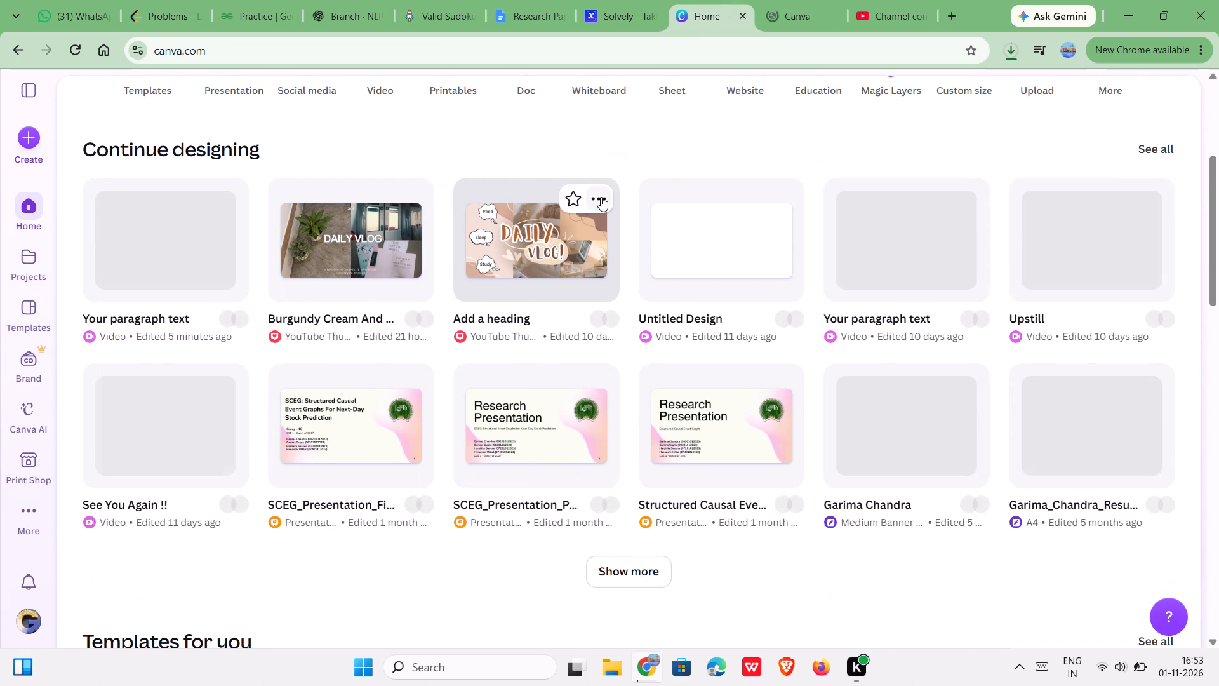
left_click(601, 197)
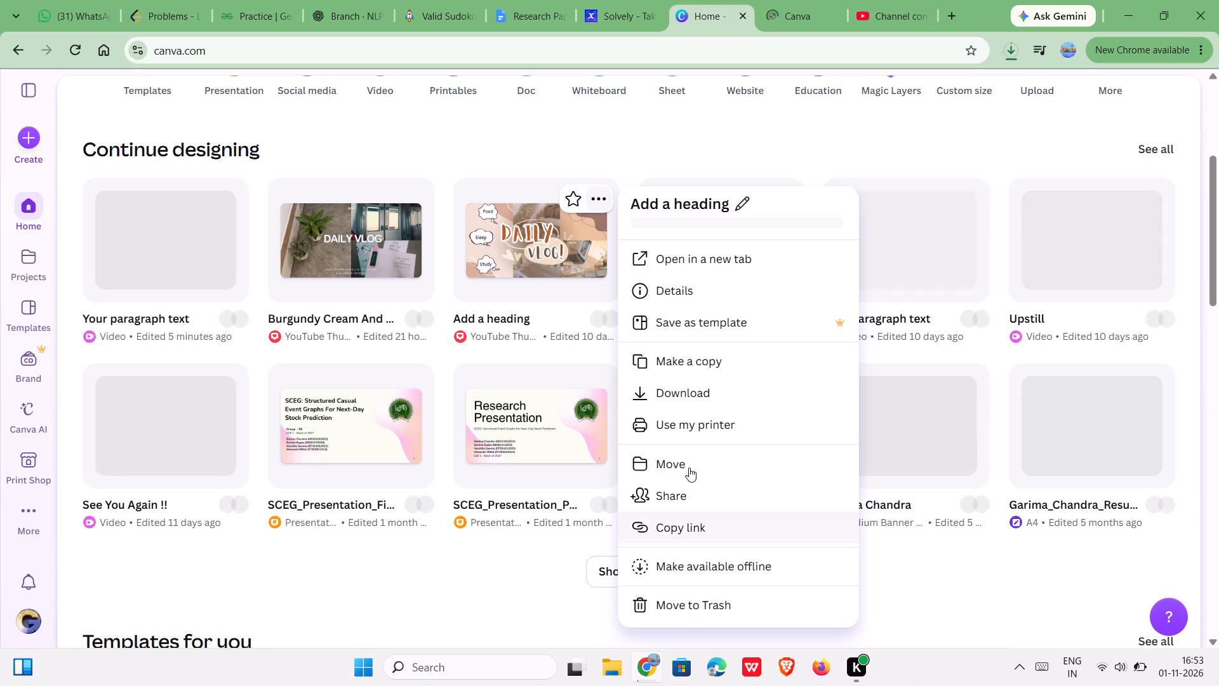
left_click(666, 606)
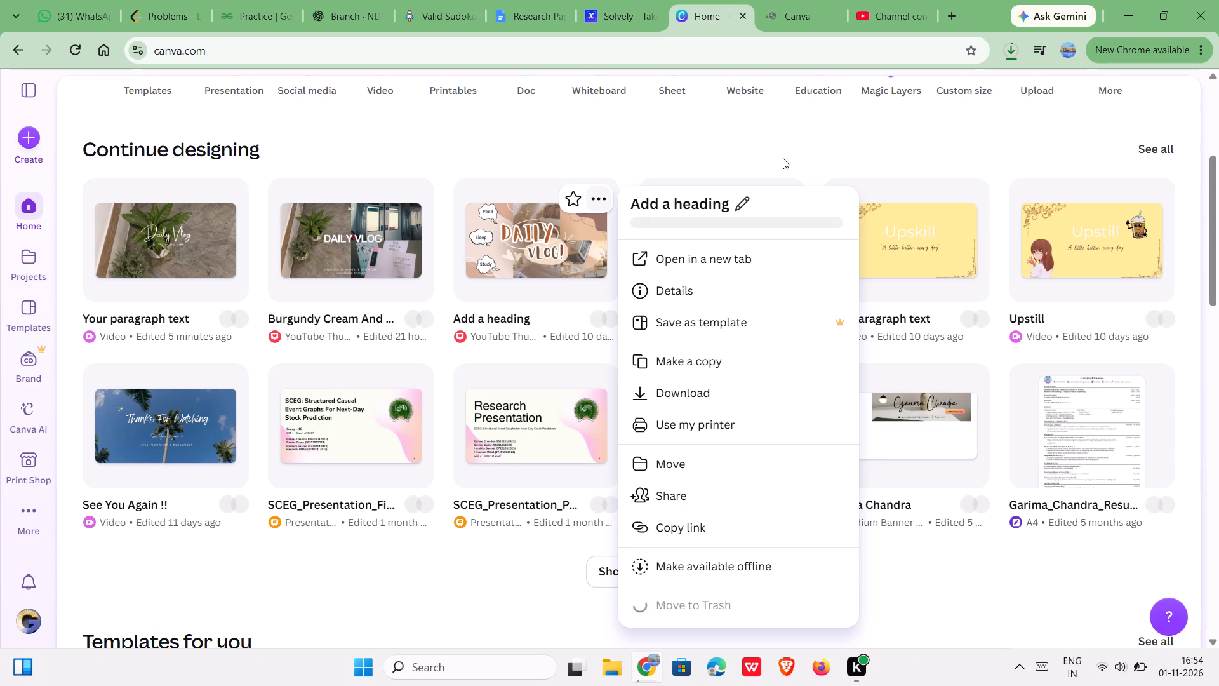
left_click(751, 151)
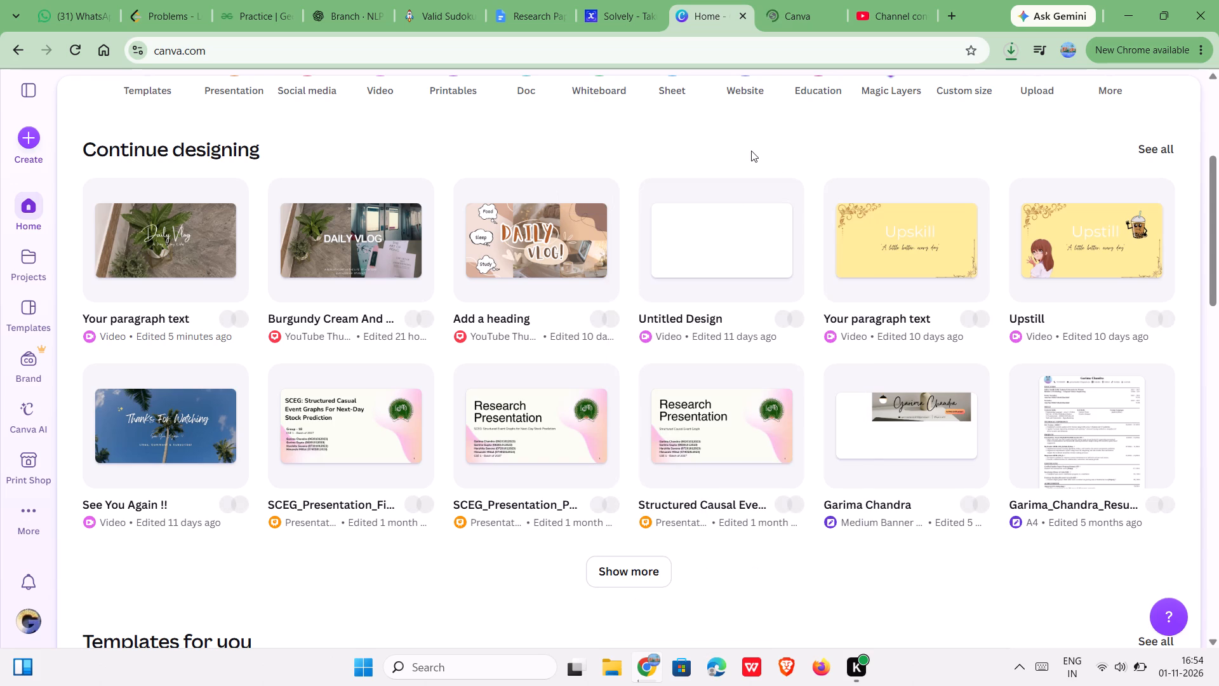
Move the blank "Untitled Design" video in the recent designs to Trash.
scroll(751, 151, "up", 2)
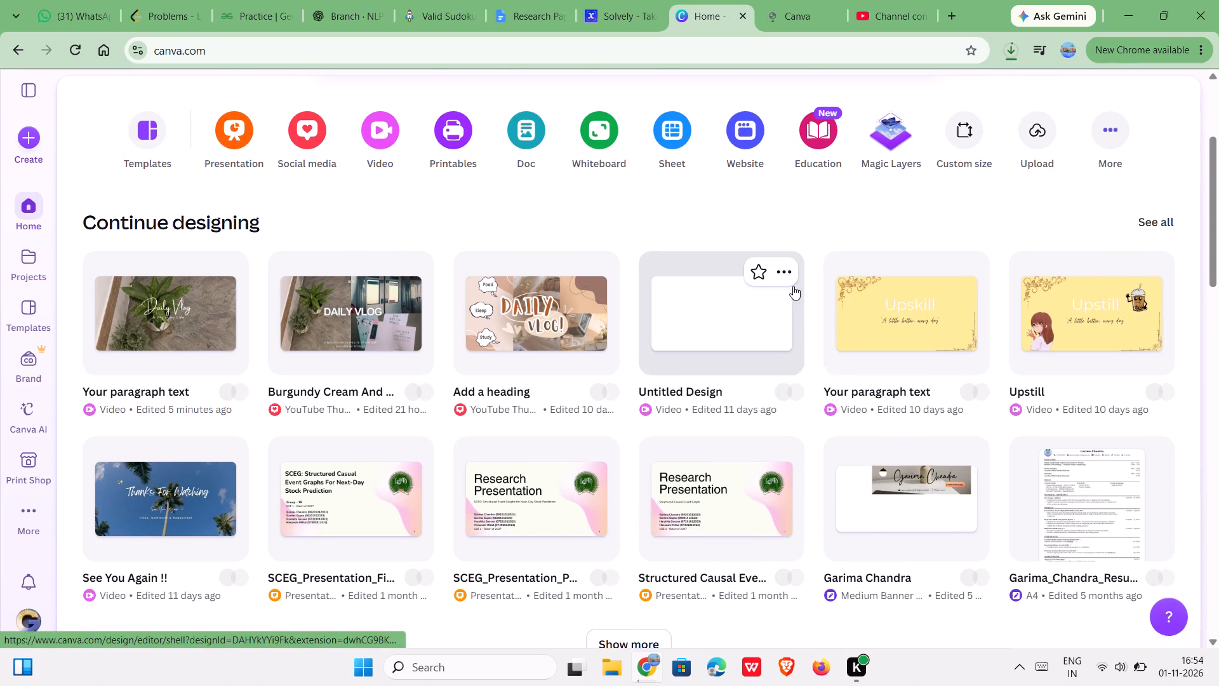
left_click(787, 272)
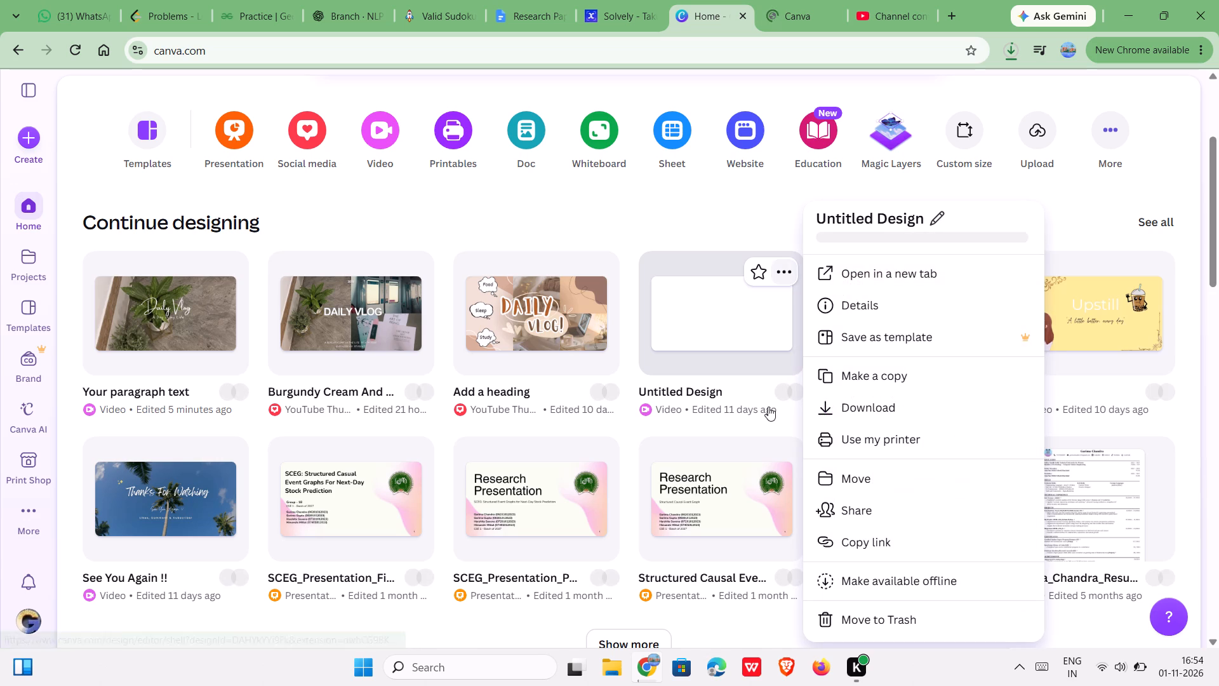
left_click(849, 619)
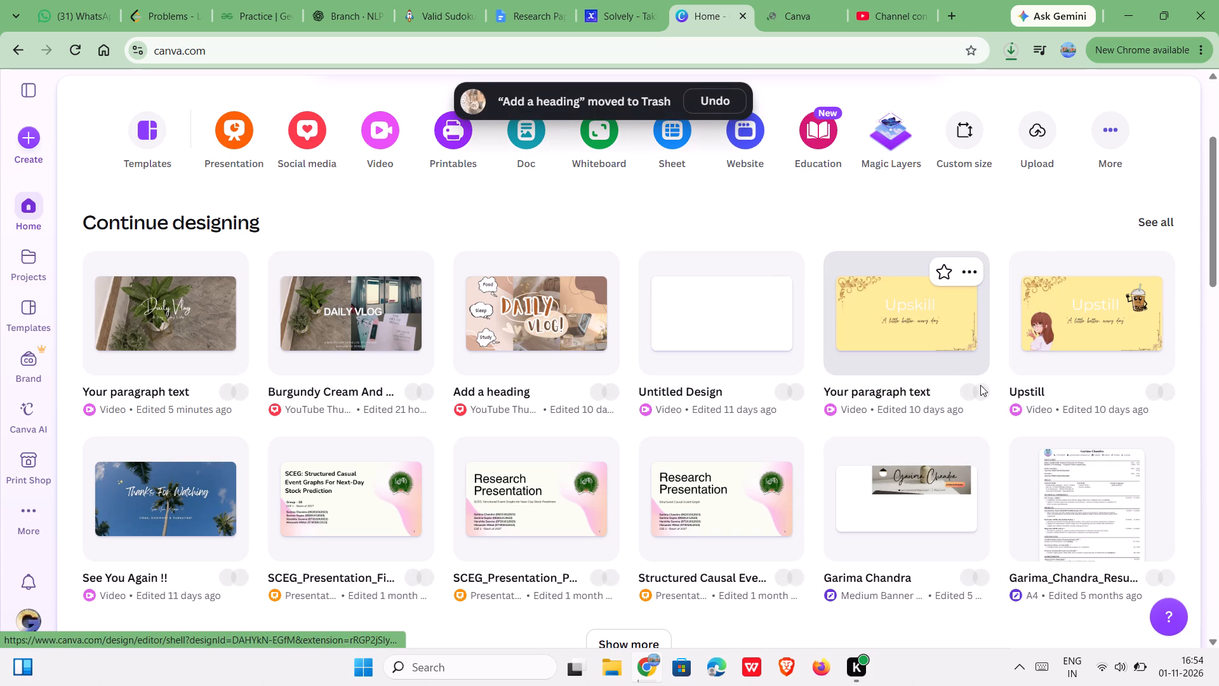
Move the yellow "Upskill" video design named "Your paragraph text" to Trash.
left_click(973, 263)
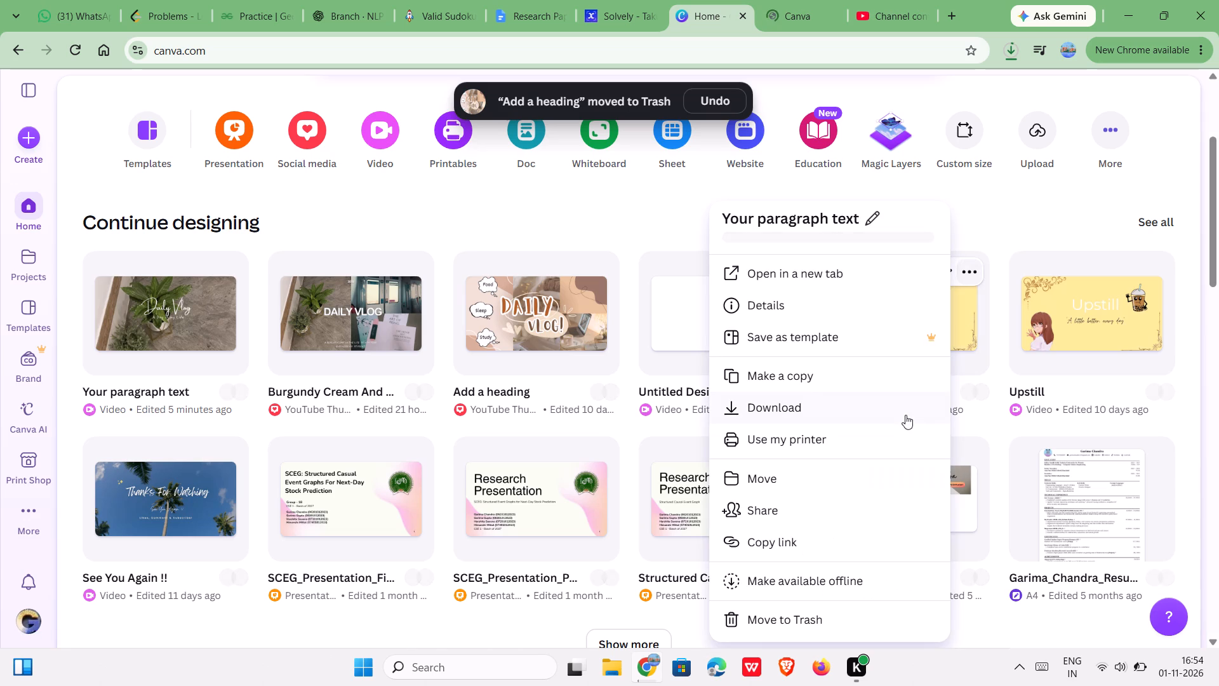
left_click(781, 627)
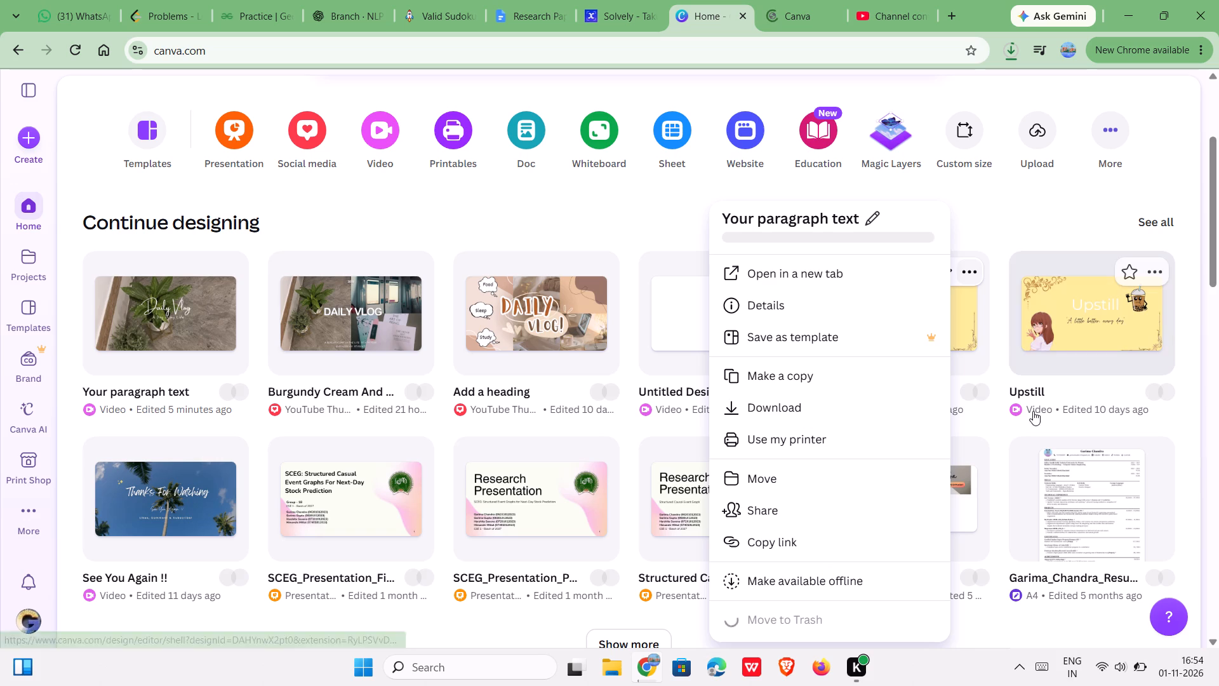
Move the "Upstill" video design to Trash.
left_click(1157, 267)
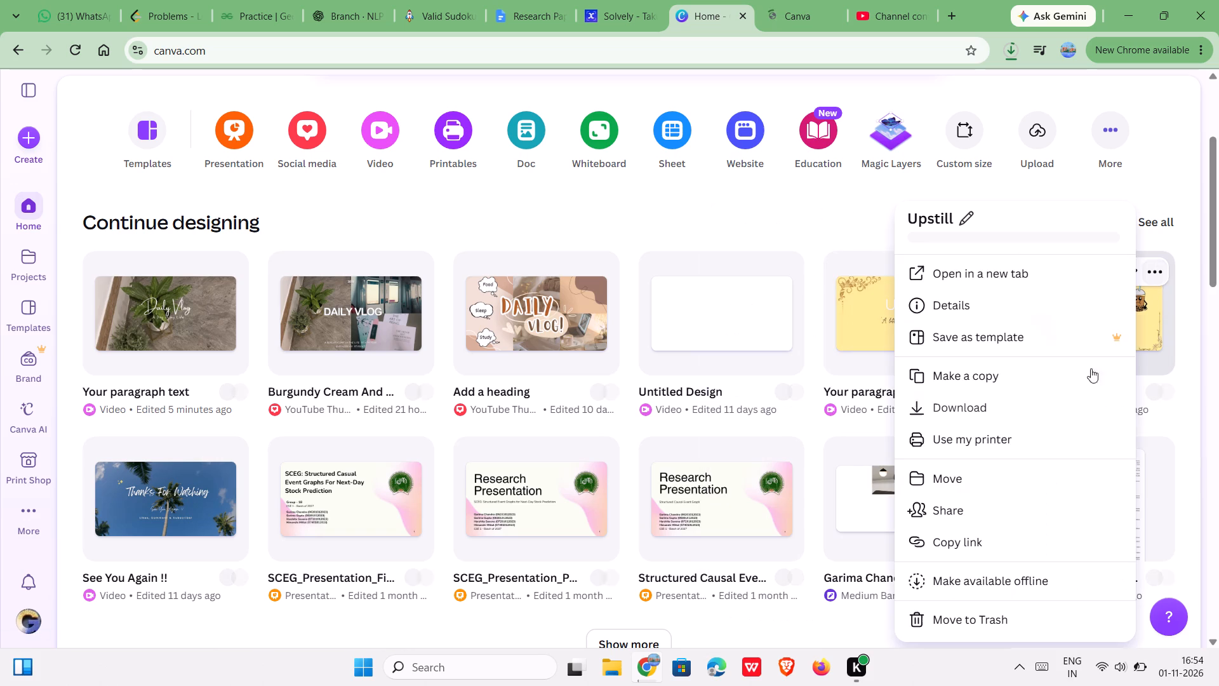
left_click(935, 615)
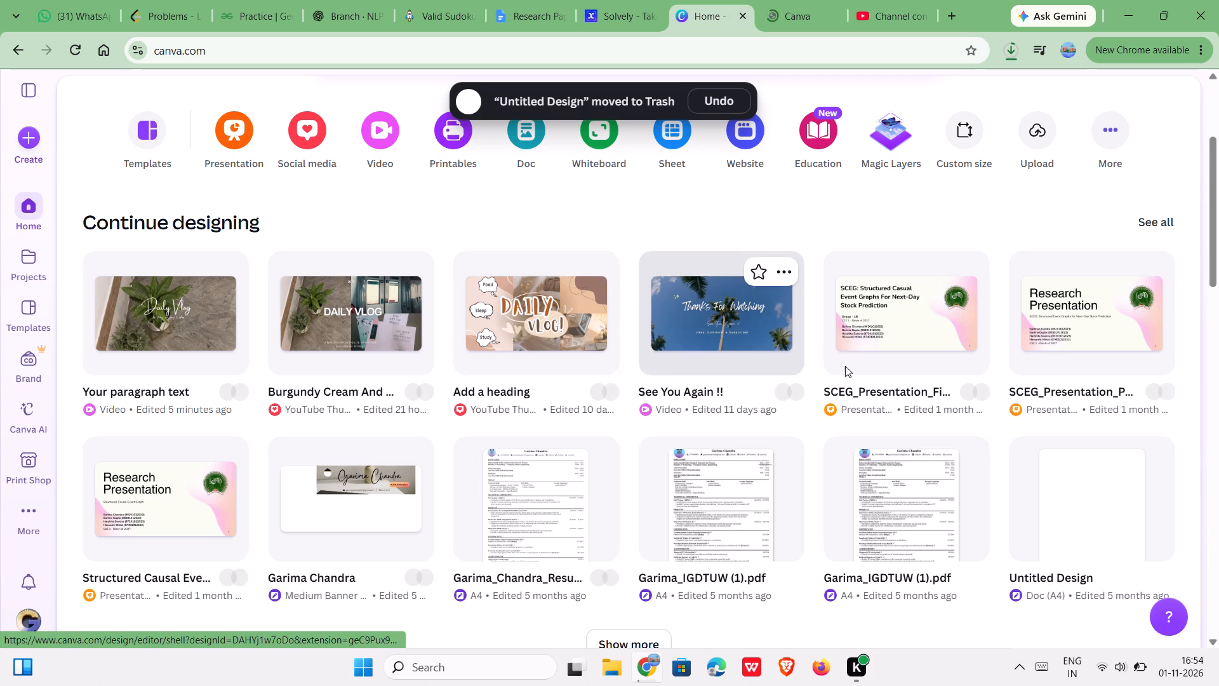
Move the A4 design with "Resume" in its name from the recent designs to Trash.
scroll(983, 370, "down", 6)
scroll(983, 370, "up", 5)
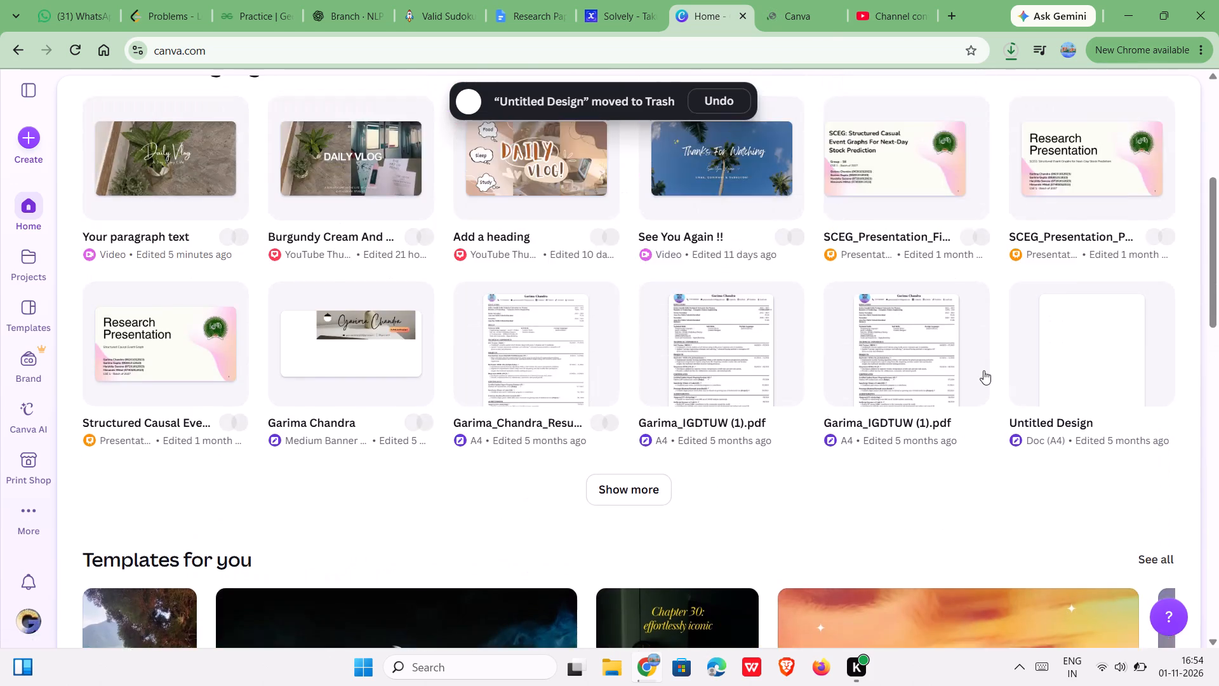
scroll(983, 370, "up", 1)
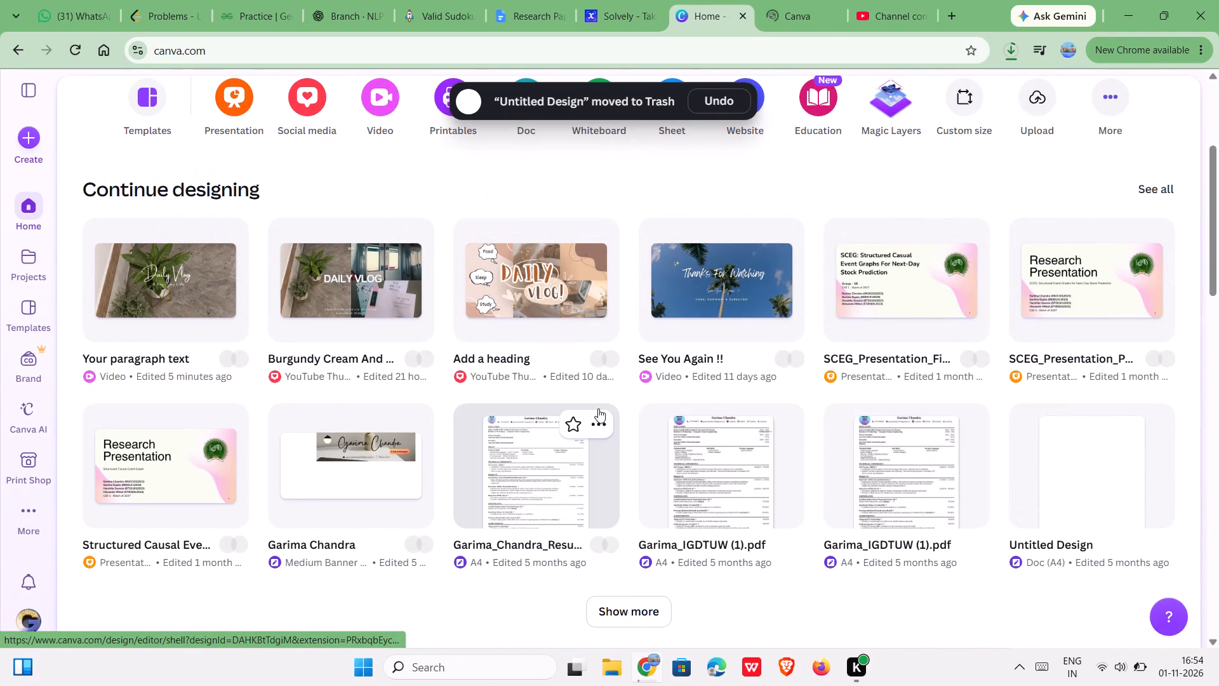
left_click(598, 419)
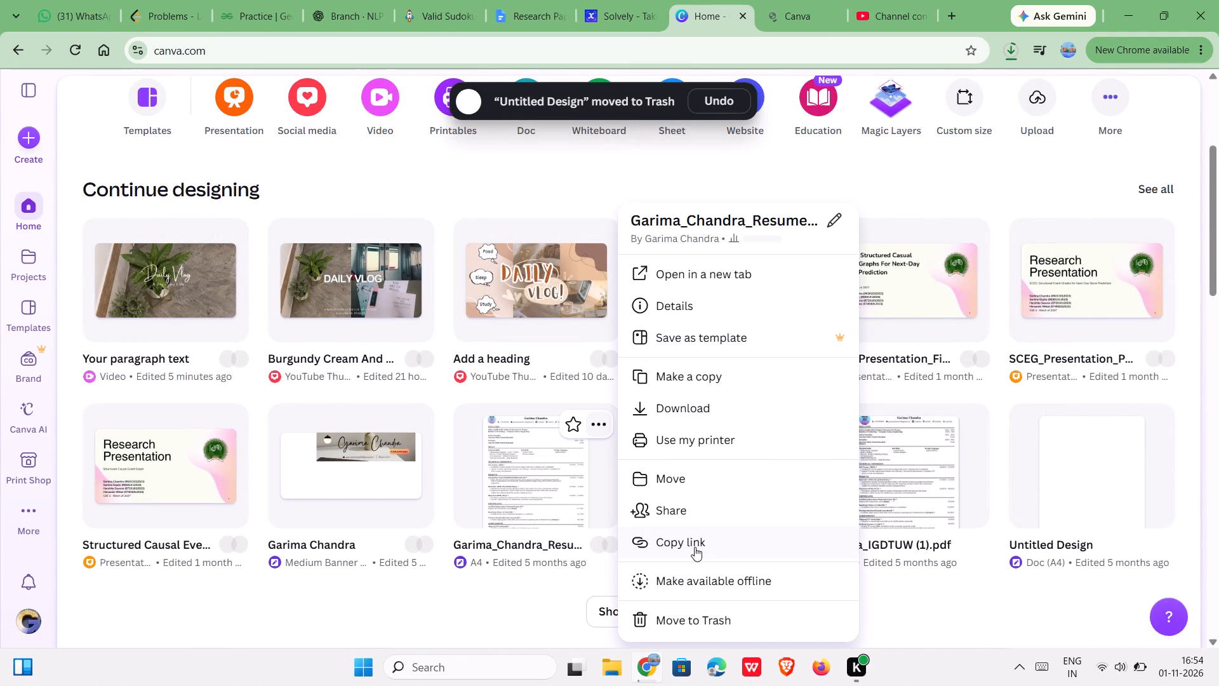
left_click(651, 617)
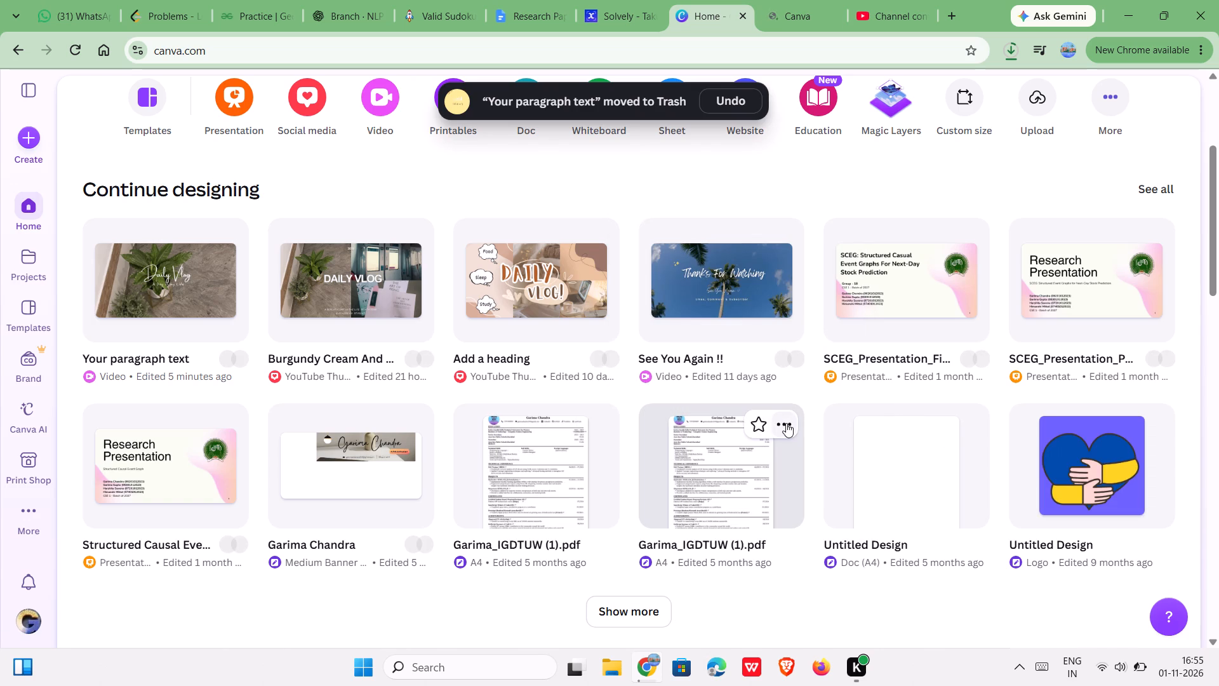
Move the second of the two identical A4 "IGDTUW (1).pdf" designs in the recent designs to Trash.
left_click(786, 423)
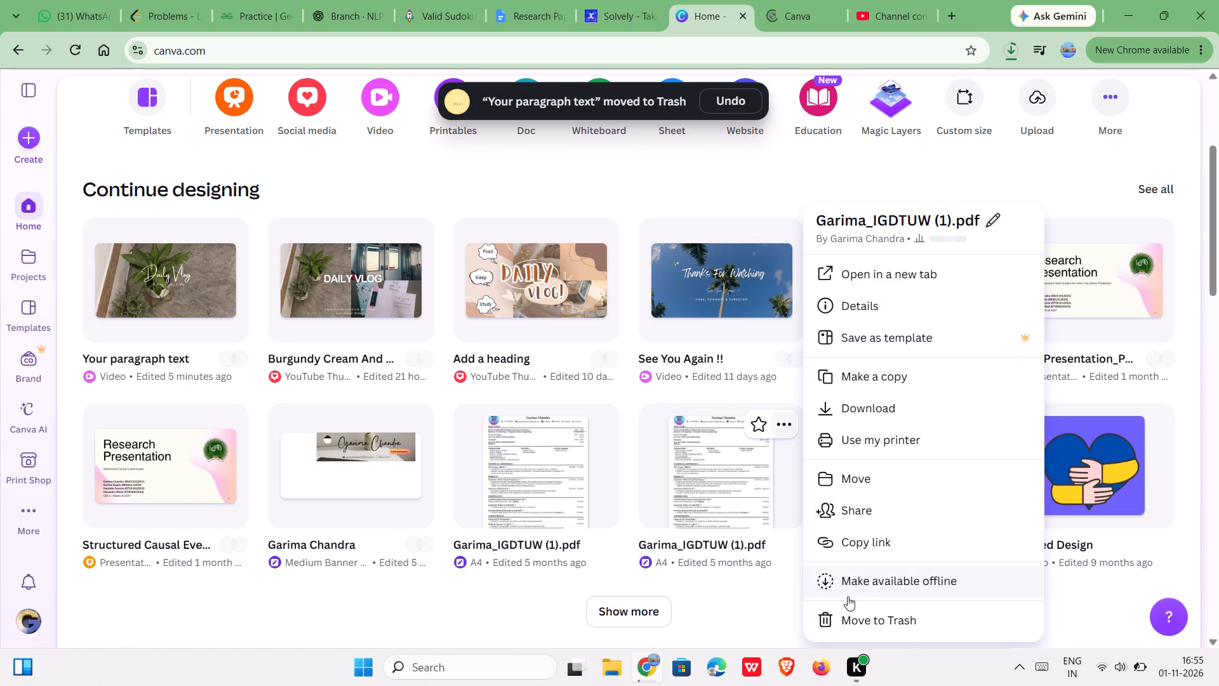
left_click(843, 617)
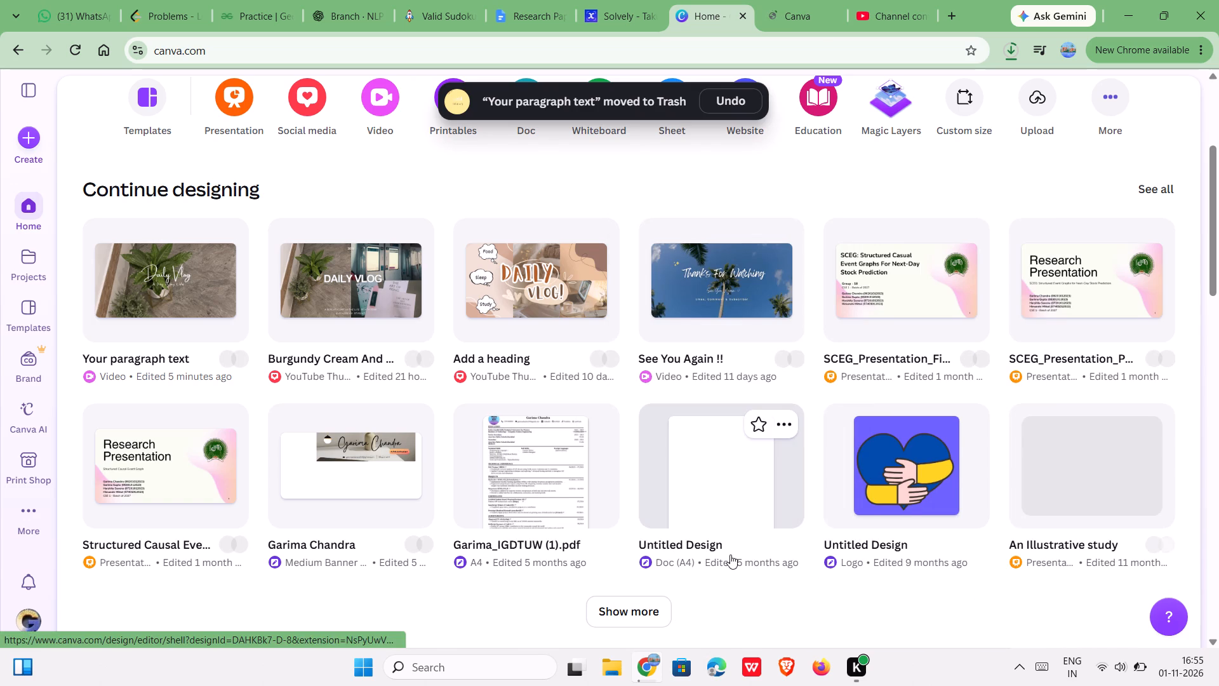
Move the blank A4 document named "Untitled Design" in the recent designs to Trash.
left_click(784, 419)
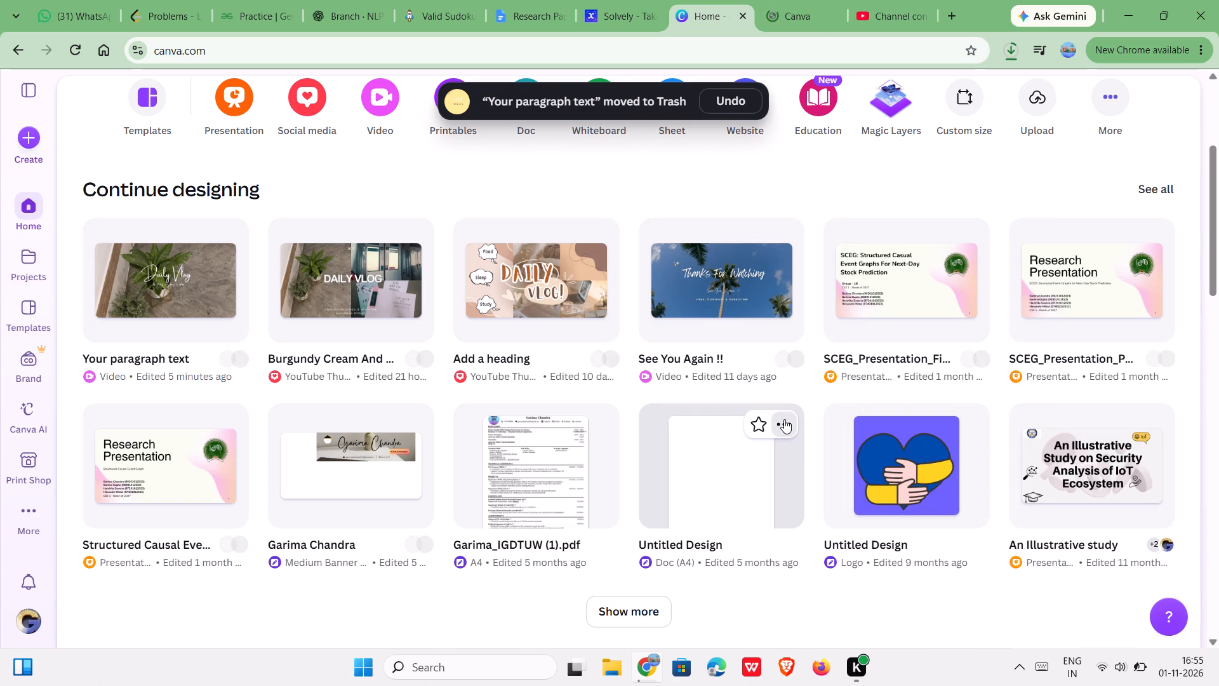
left_click(823, 612)
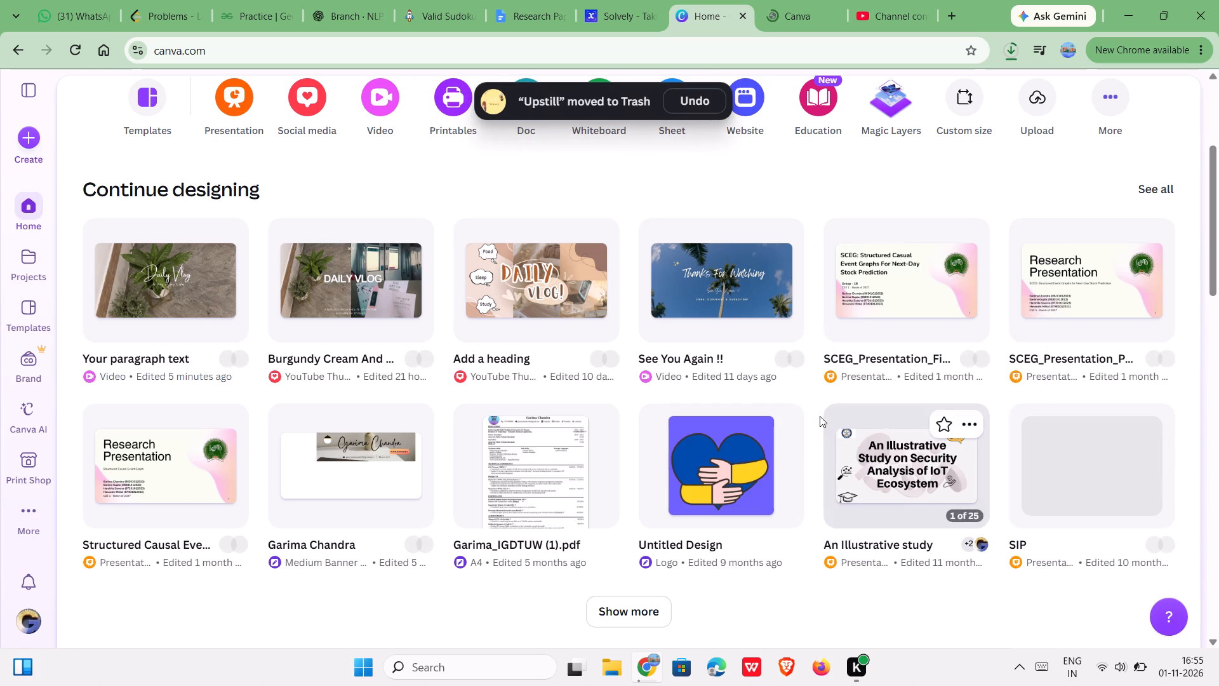
Move the "Untitled Design" logo with the blue and yellow hugged heart to Trash.
left_click(780, 416)
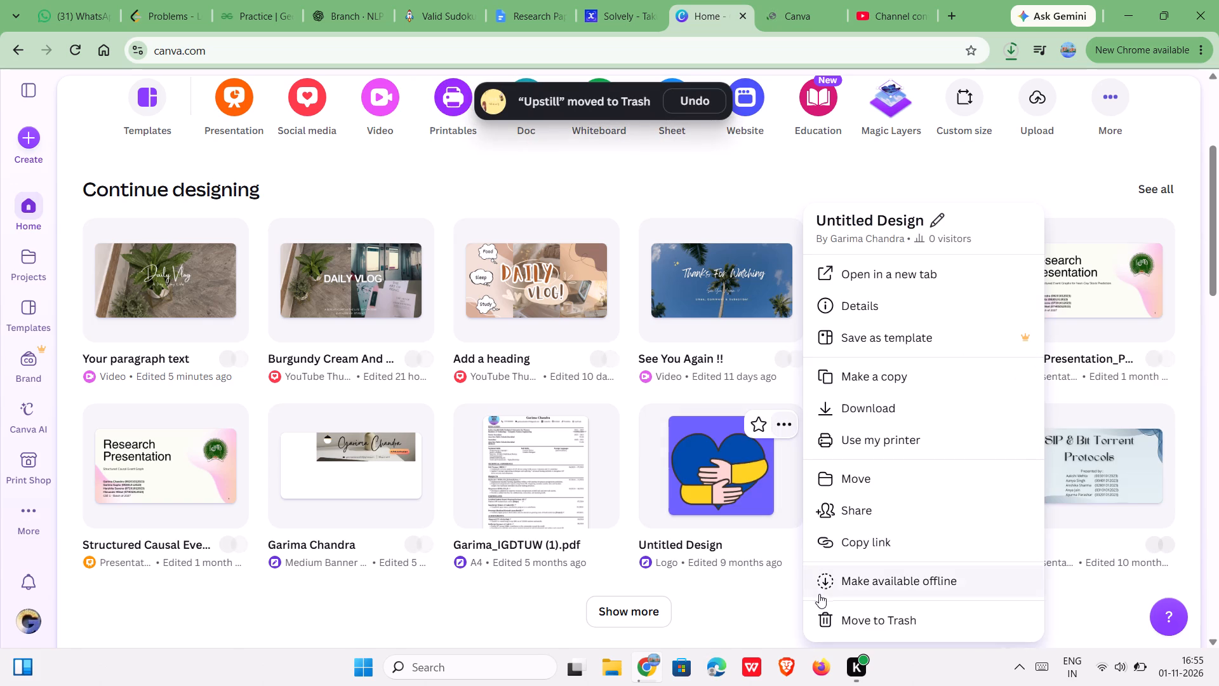
left_click(848, 615)
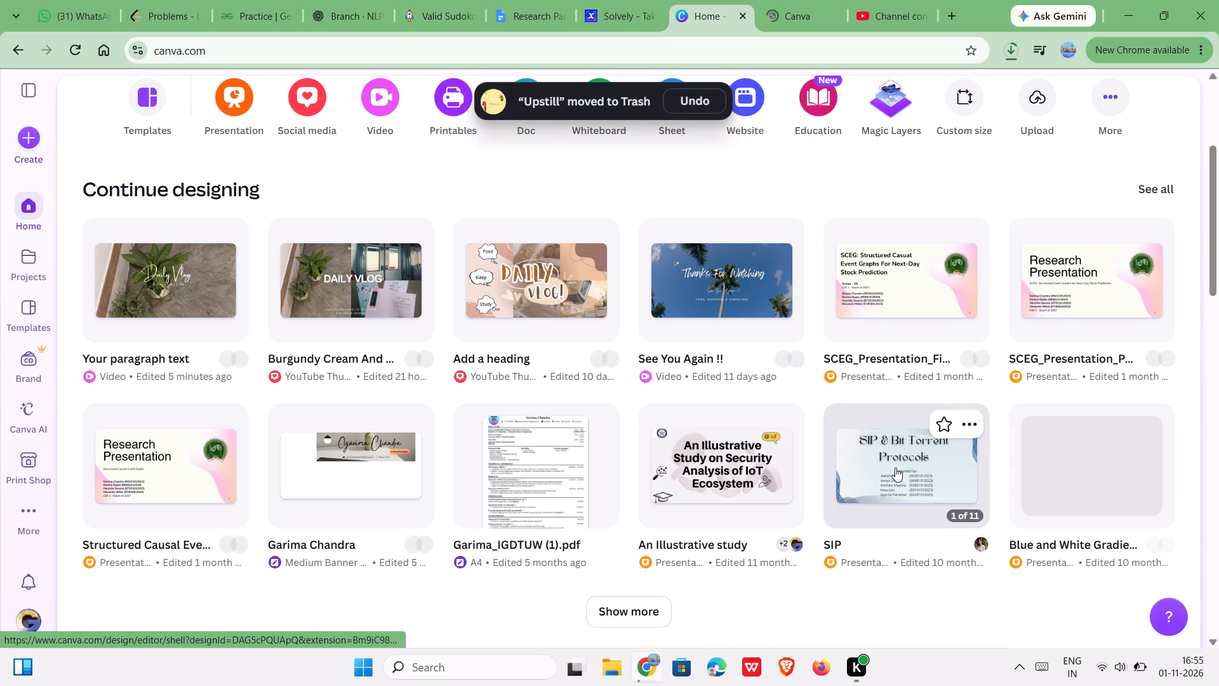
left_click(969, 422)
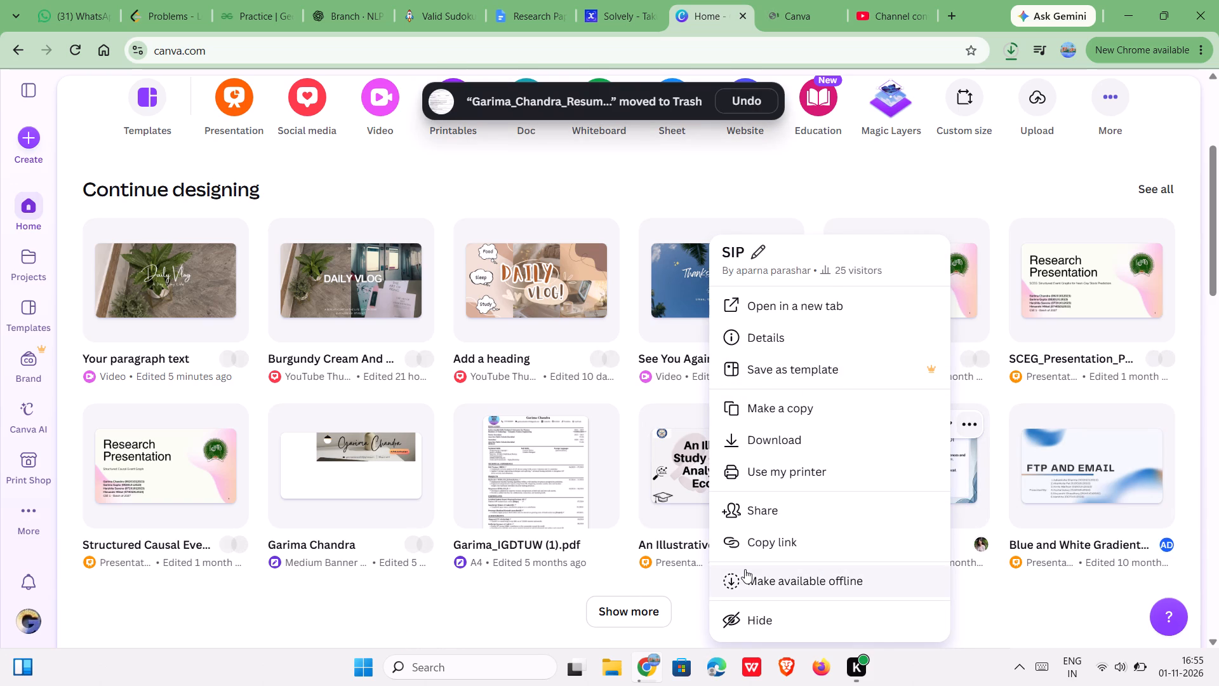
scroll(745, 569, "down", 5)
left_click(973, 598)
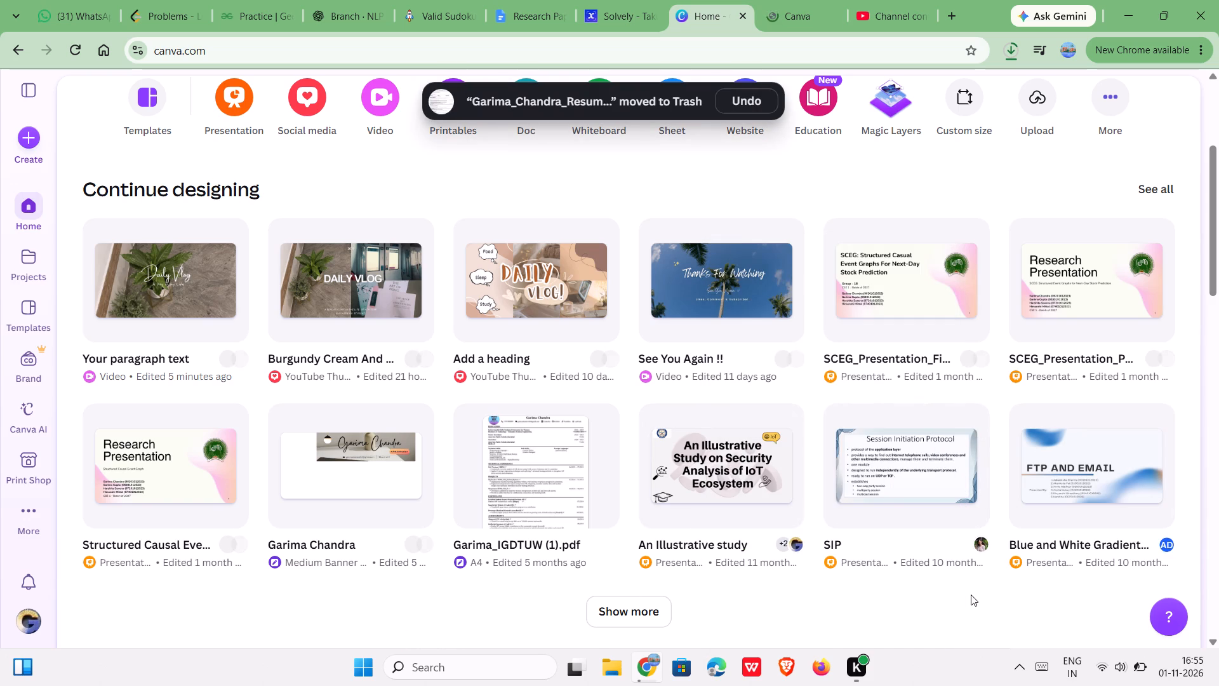
Move the "Add a heading" YouTube thumbnail with the Daily Vlog artwork to Trash.
scroll(786, 534, "up", 3)
scroll(786, 531, "down", 5)
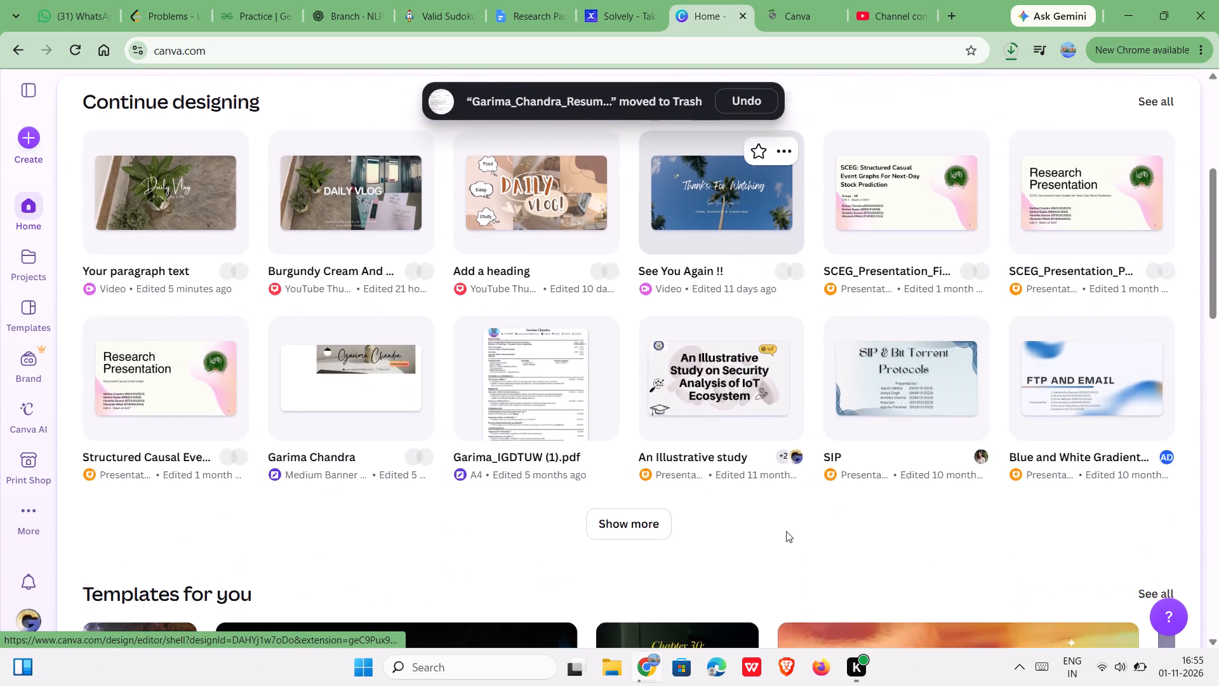
scroll(786, 531, "up", 4)
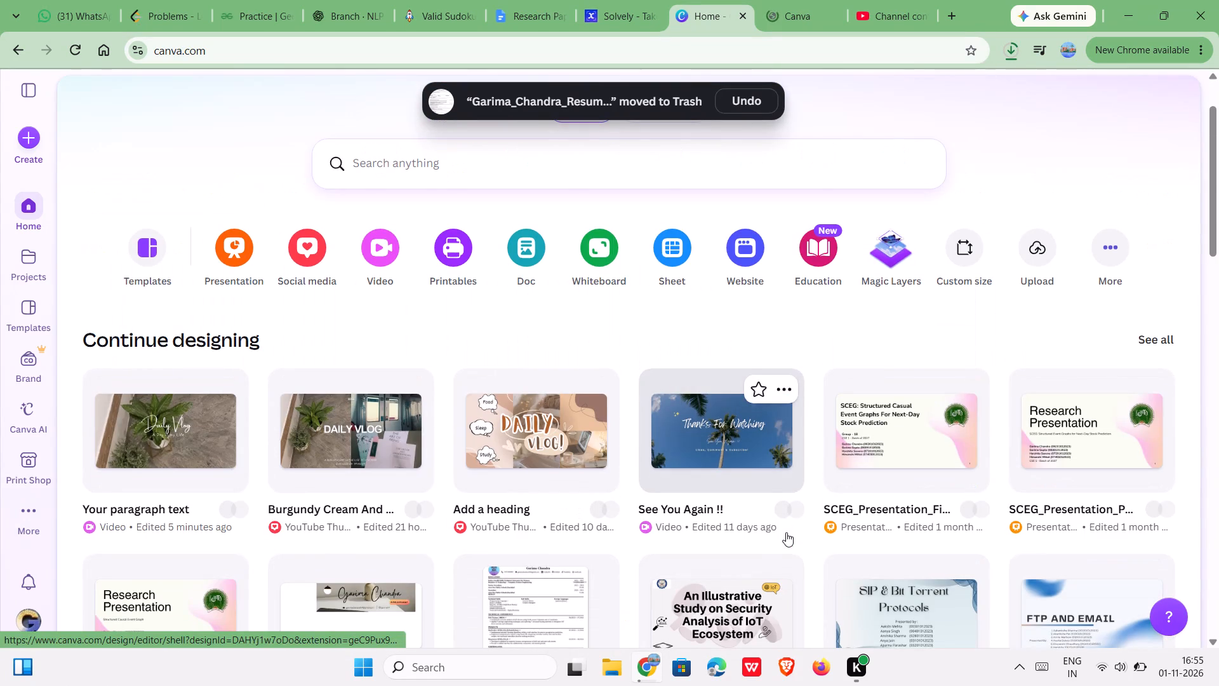
left_click(600, 393)
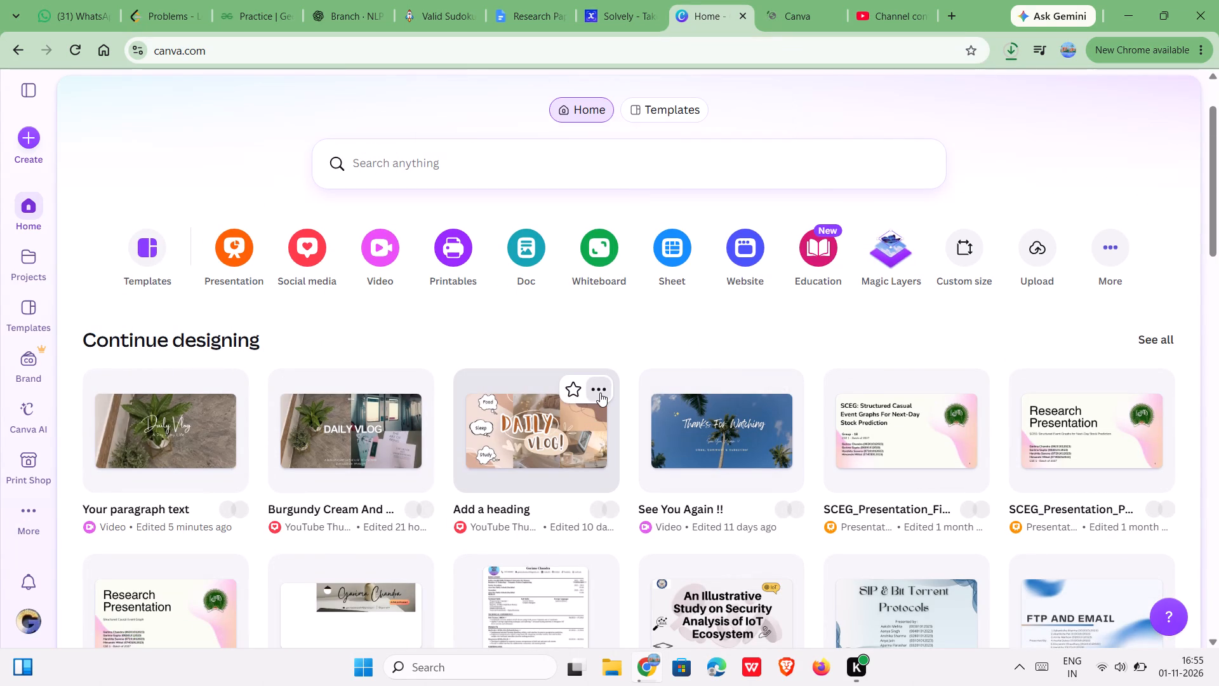
left_click(672, 625)
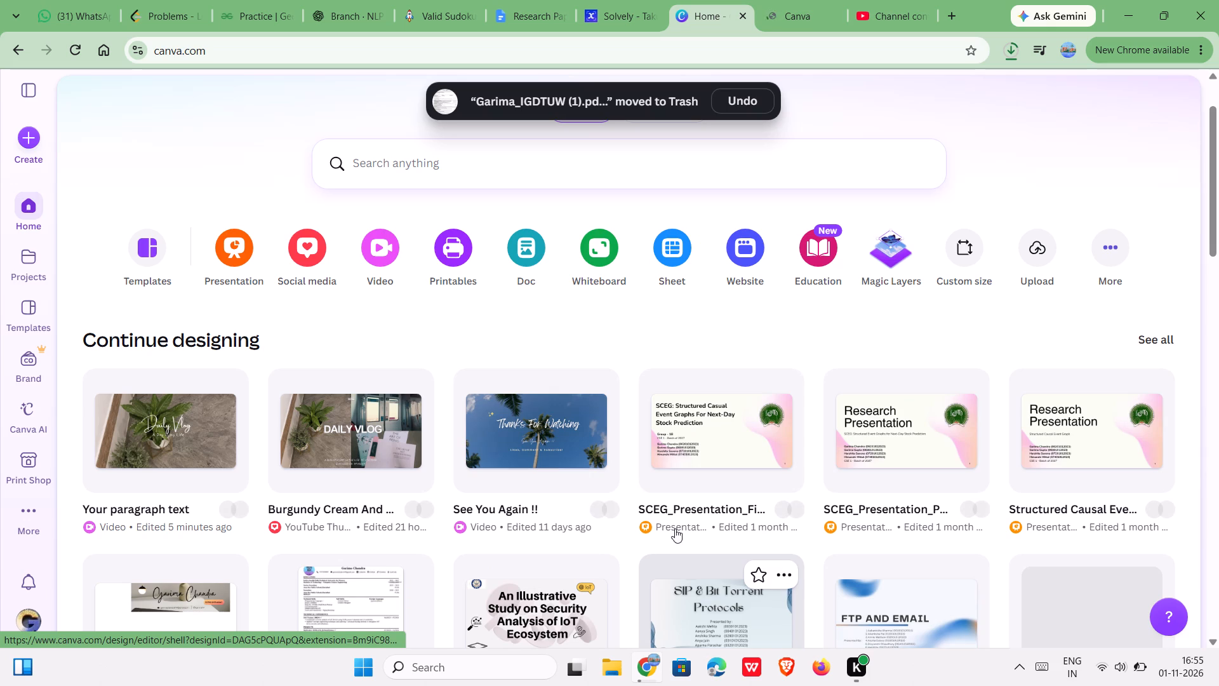
Look through the remaining recent designs and the suggested templates on the home page.
scroll(693, 425, "down", 8)
scroll(693, 425, "up", 12)
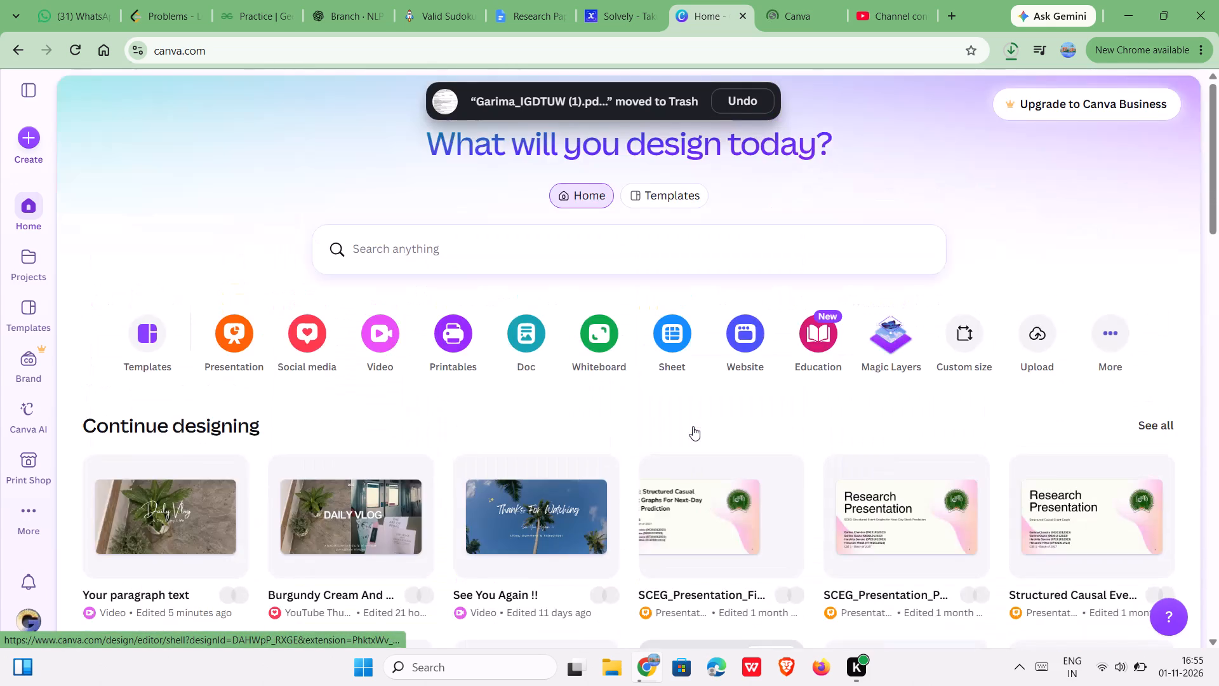
scroll(693, 426, "up", 1)
scroll(694, 418, "down", 9)
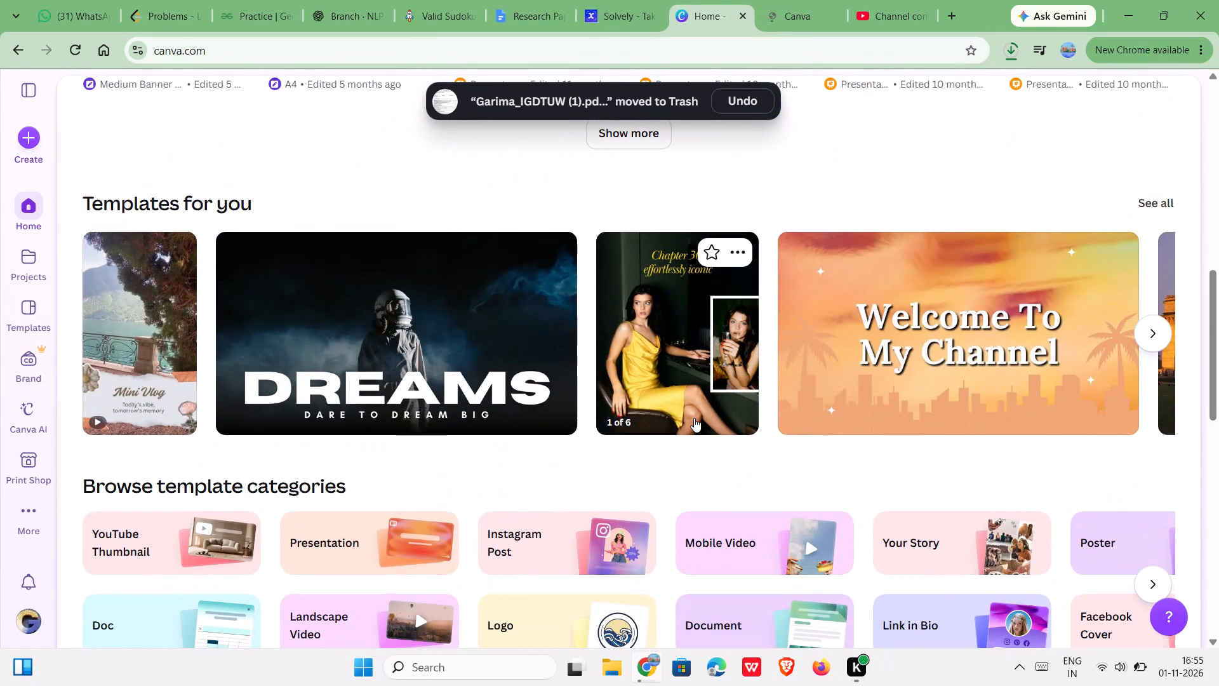
scroll(606, 372, "right", 5)
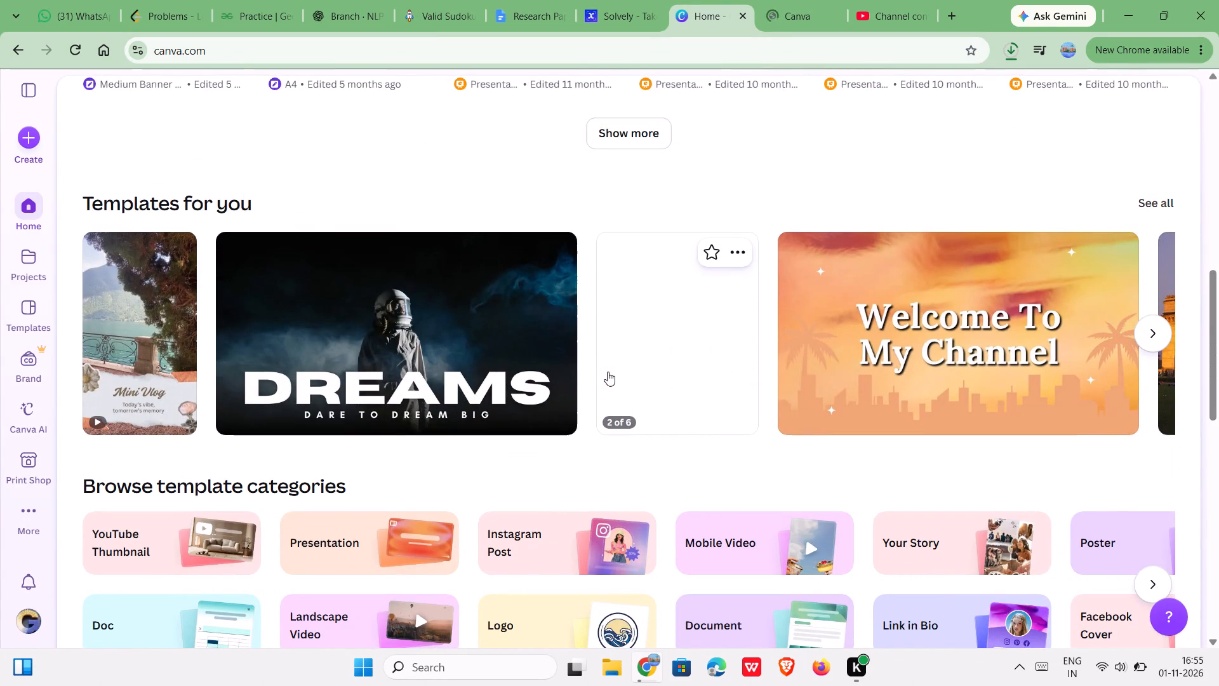
scroll(608, 372, "right", 3)
scroll(717, 325, "up", 1)
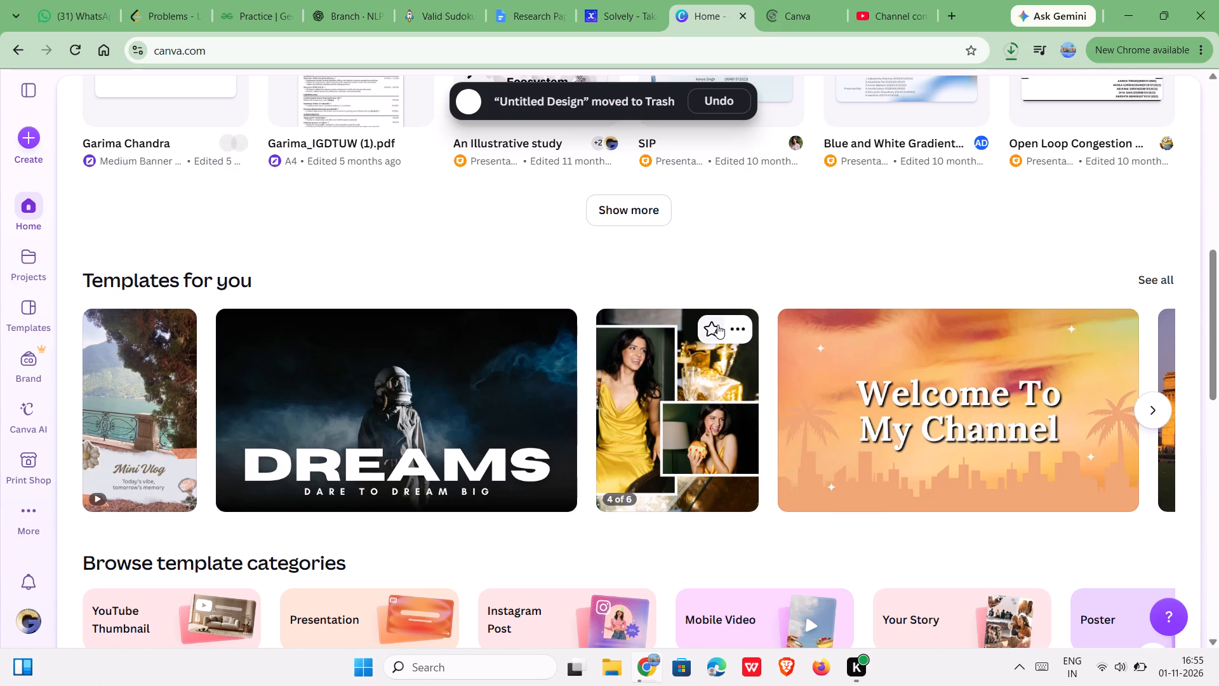
scroll(841, 354, "left", 4)
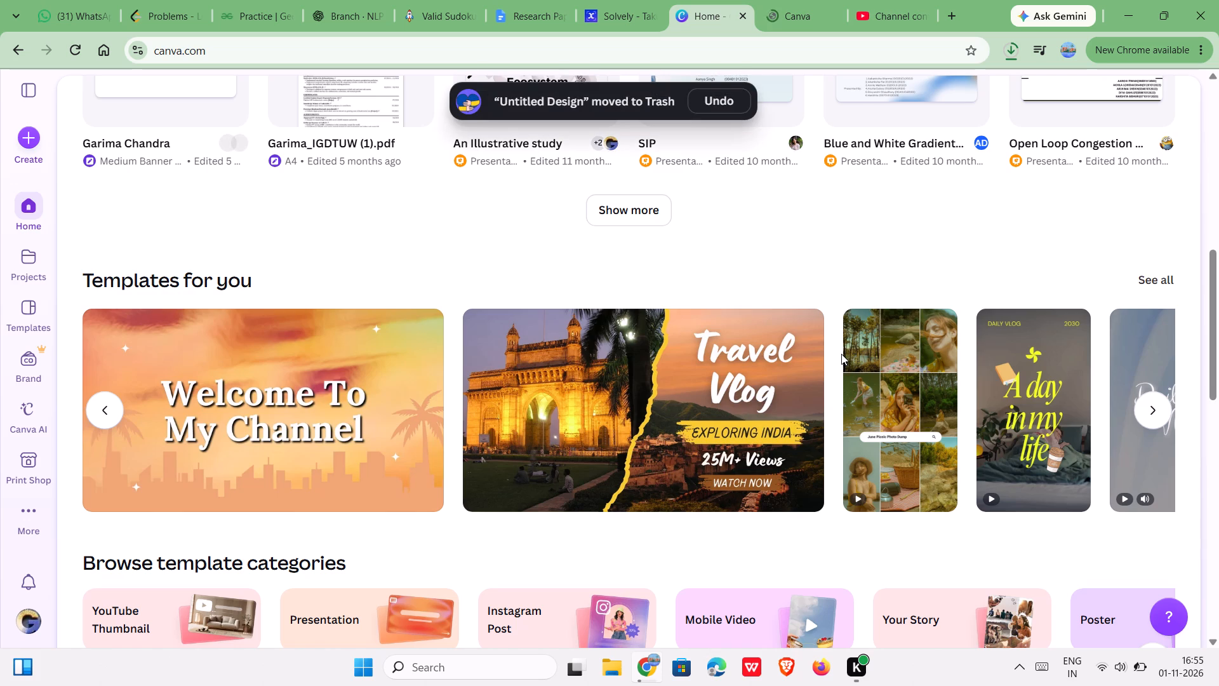
scroll(841, 354, "up", 1)
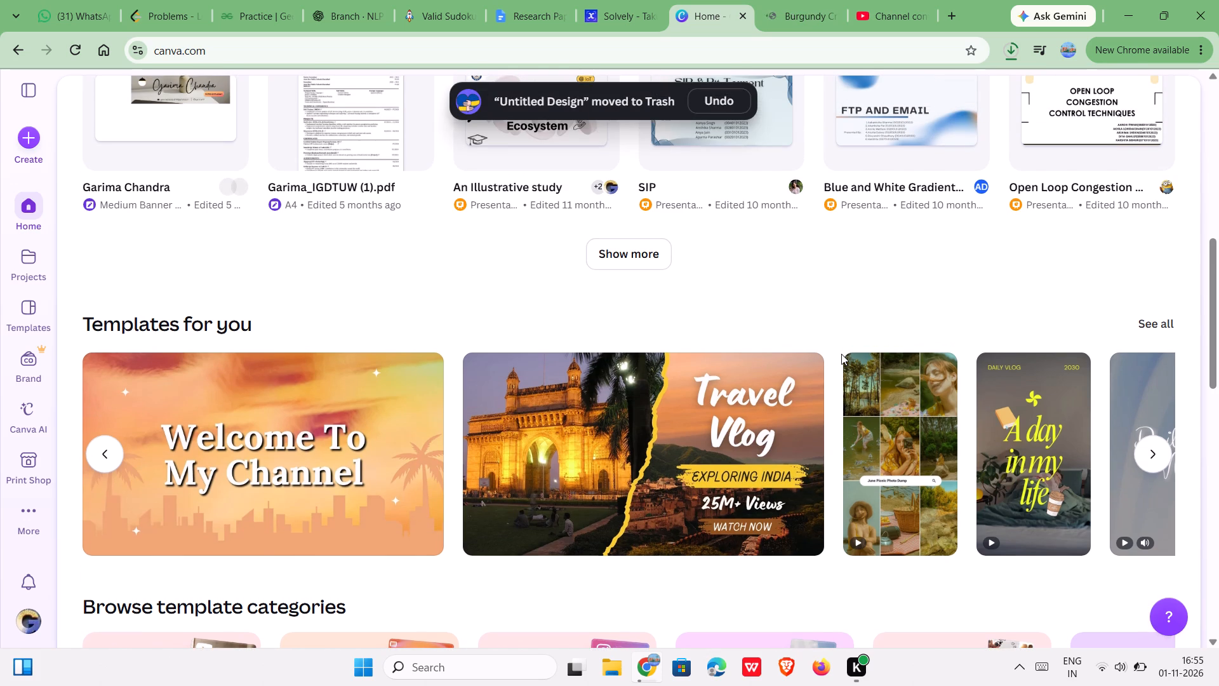
scroll(841, 354, "up", 5)
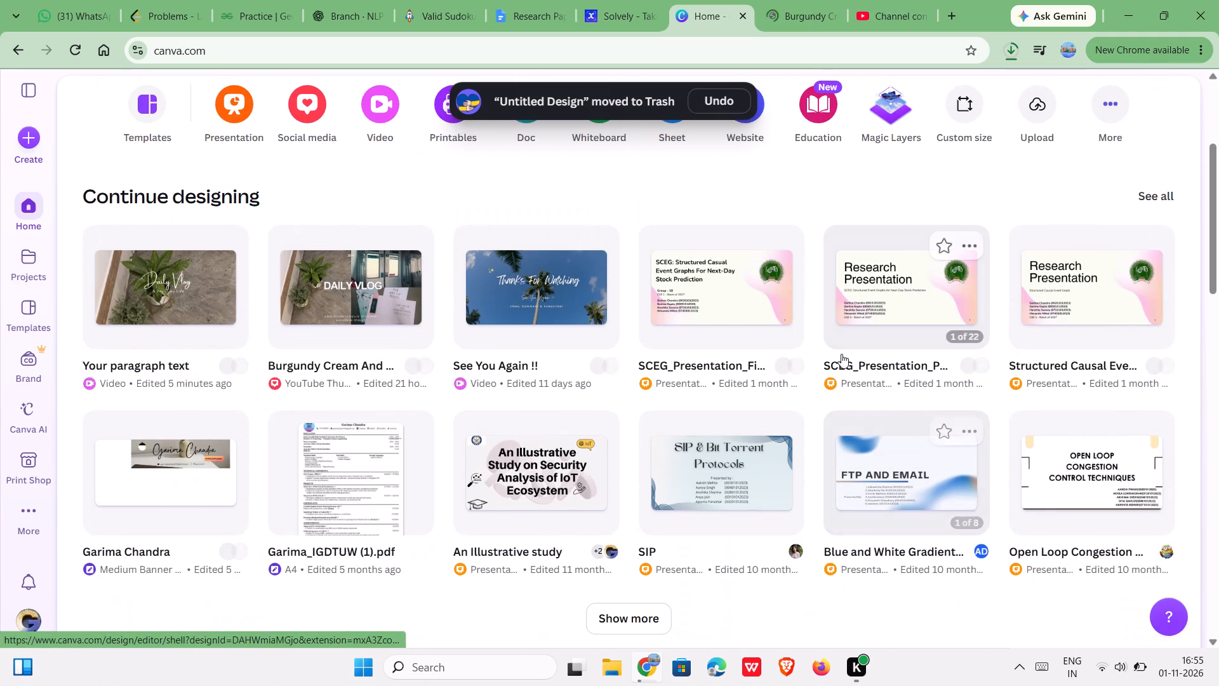
scroll(841, 354, "down", 3)
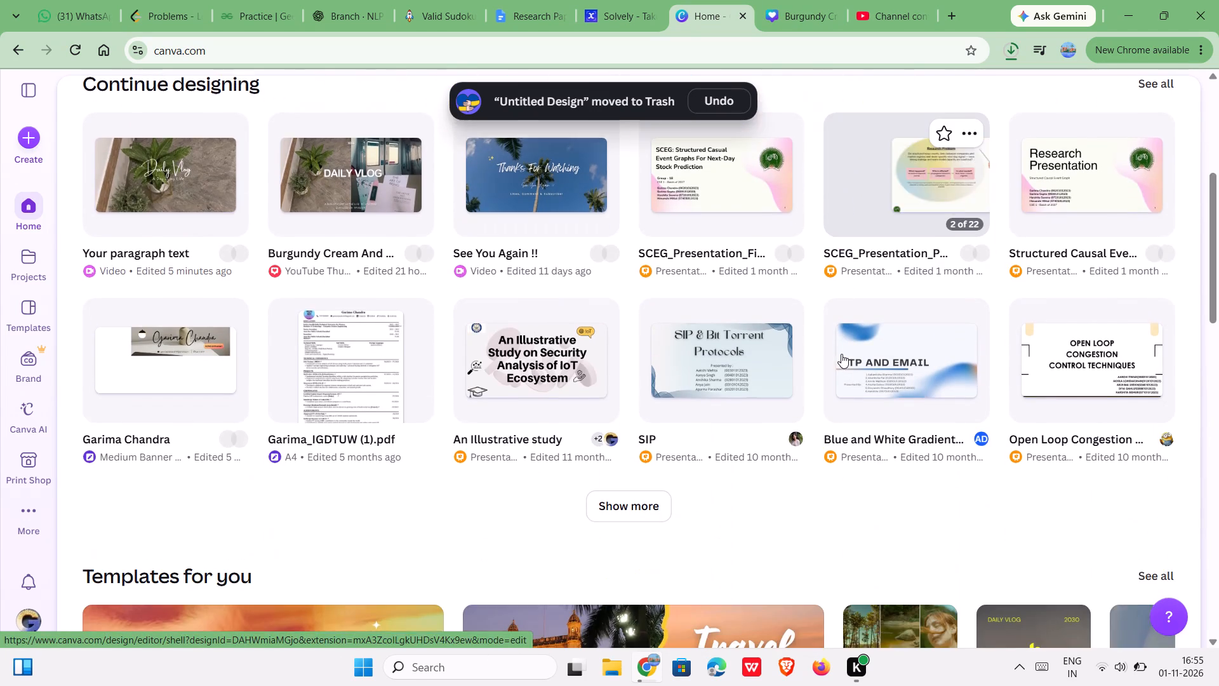
scroll(841, 354, "down", 2)
scroll(841, 354, "up", 8)
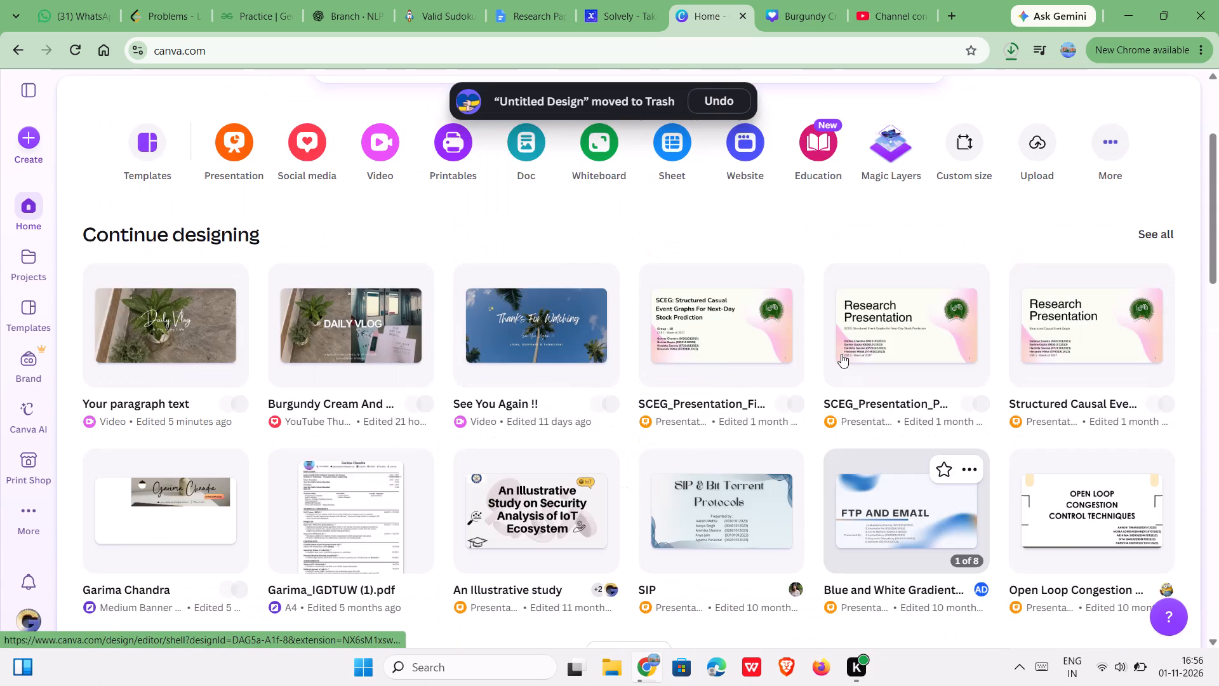
scroll(841, 354, "up", 7)
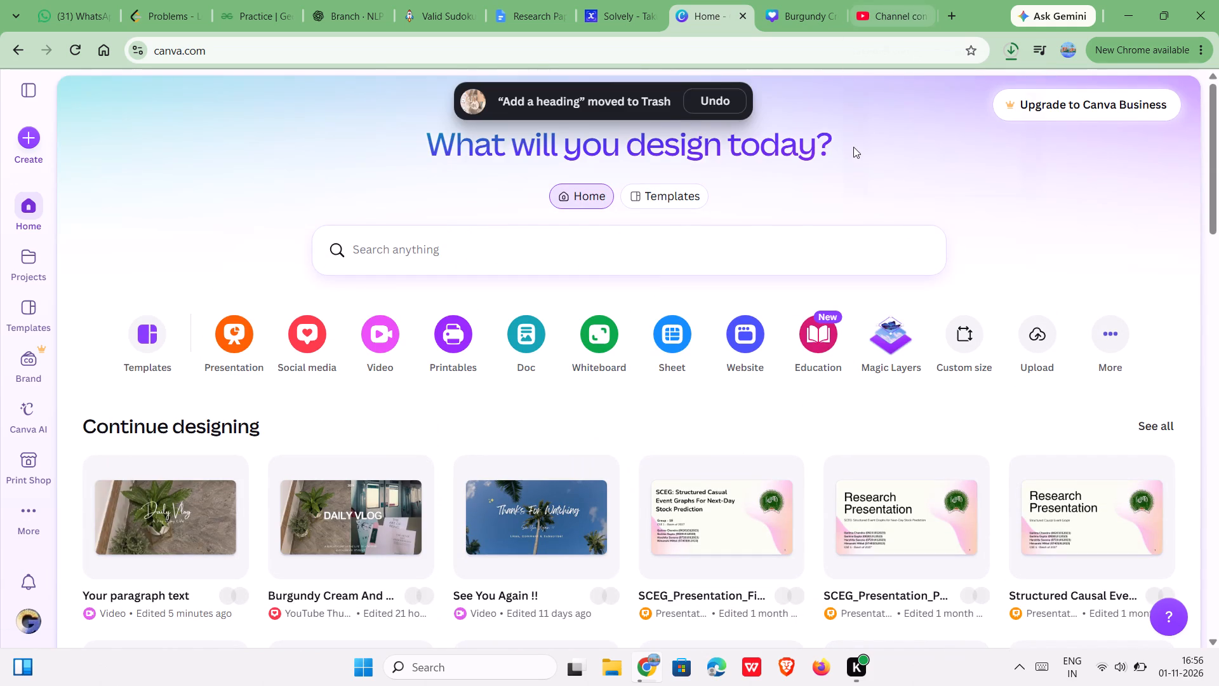
scroll(819, 333, "down", 1)
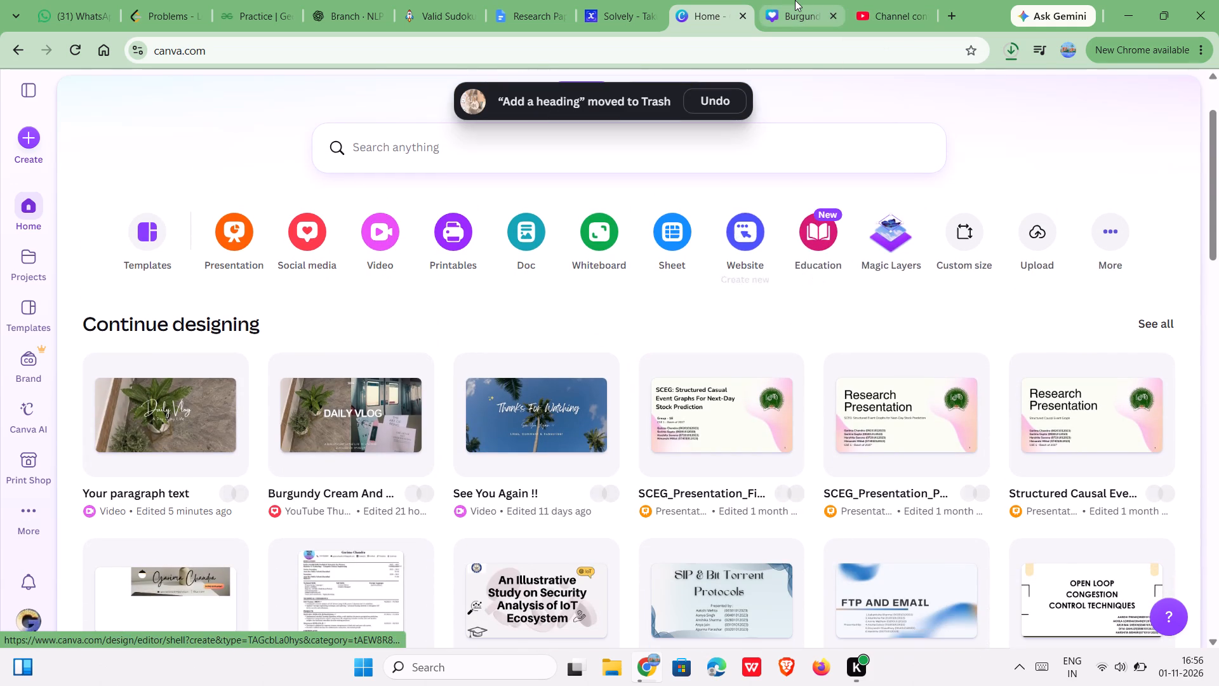
Close the Canva home page, leaving the Daily Vlog YouTube thumbnail design open.
left_click(748, 13)
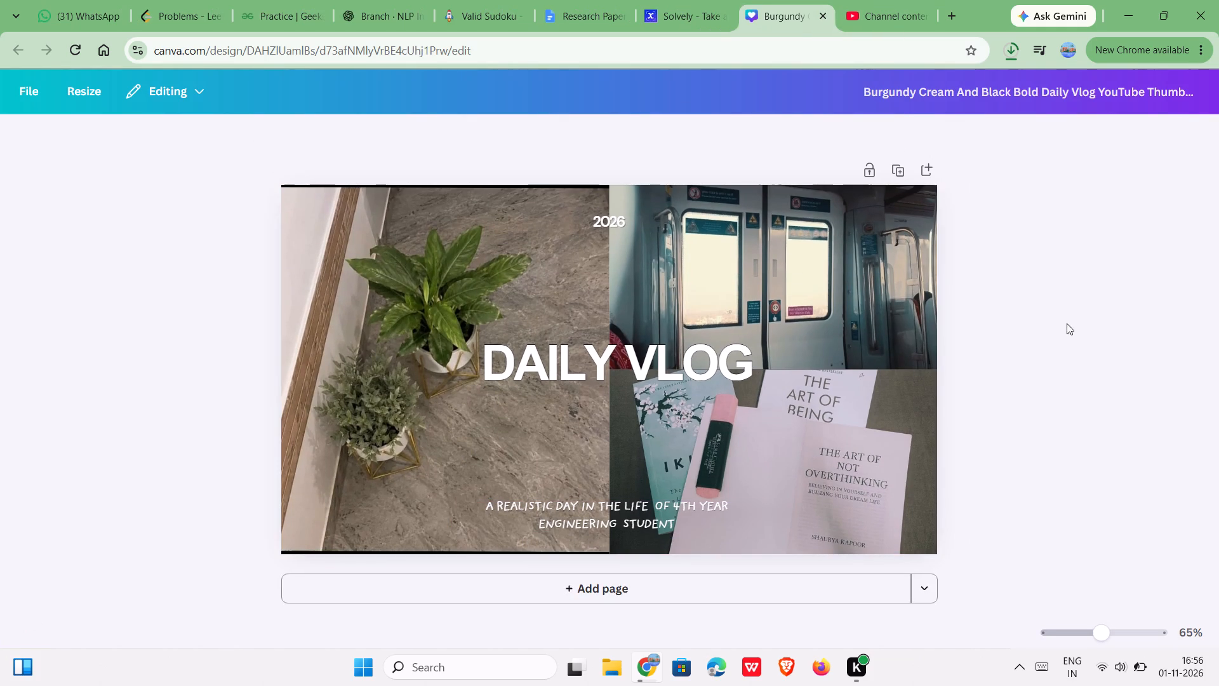
Check the download progress of the "Your paragraph text.mp4" video in the recent download history.
left_click(1010, 51)
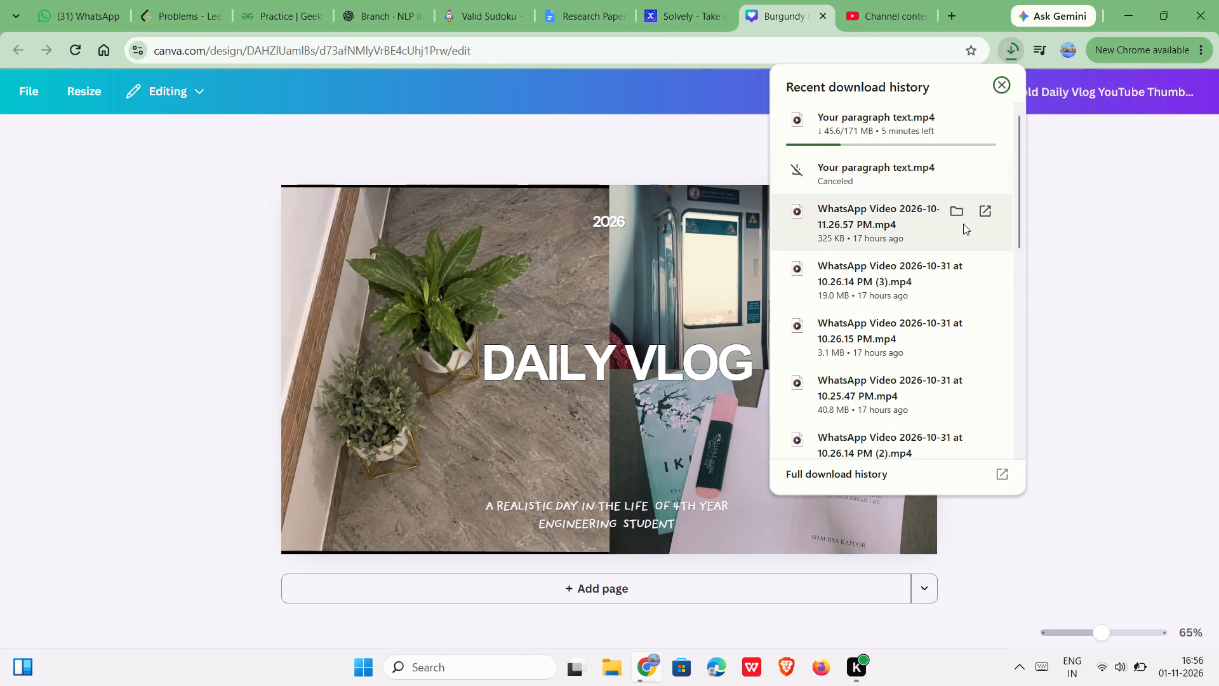
left_click(1123, 220)
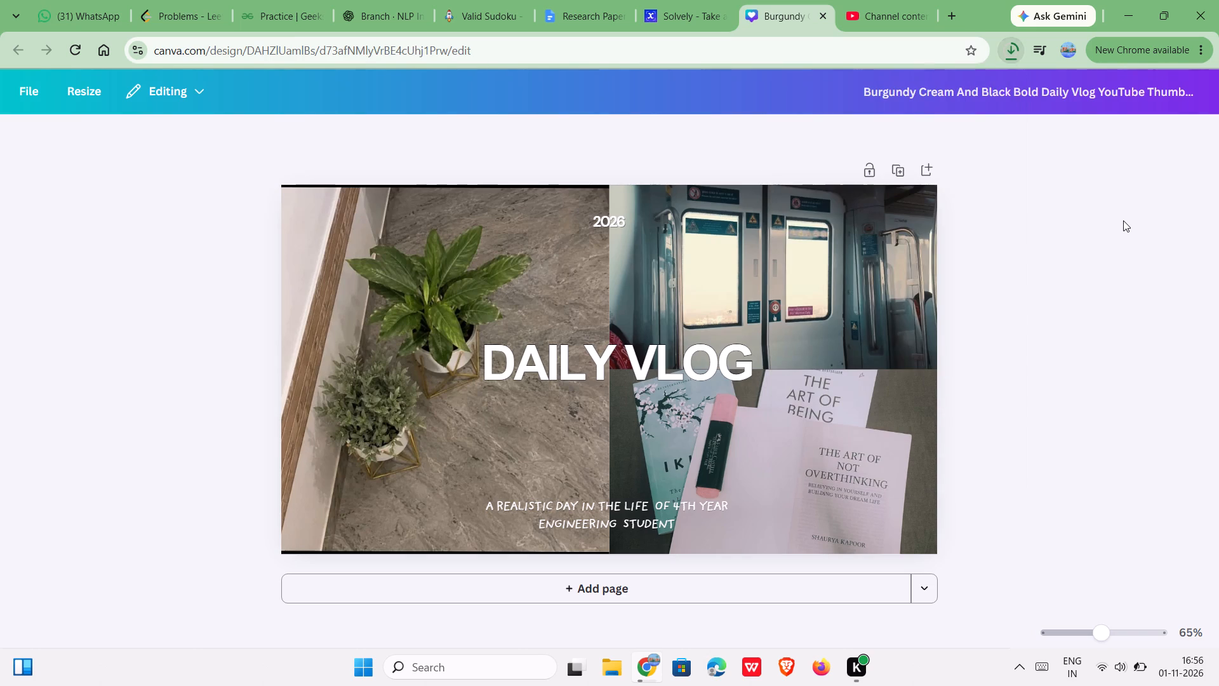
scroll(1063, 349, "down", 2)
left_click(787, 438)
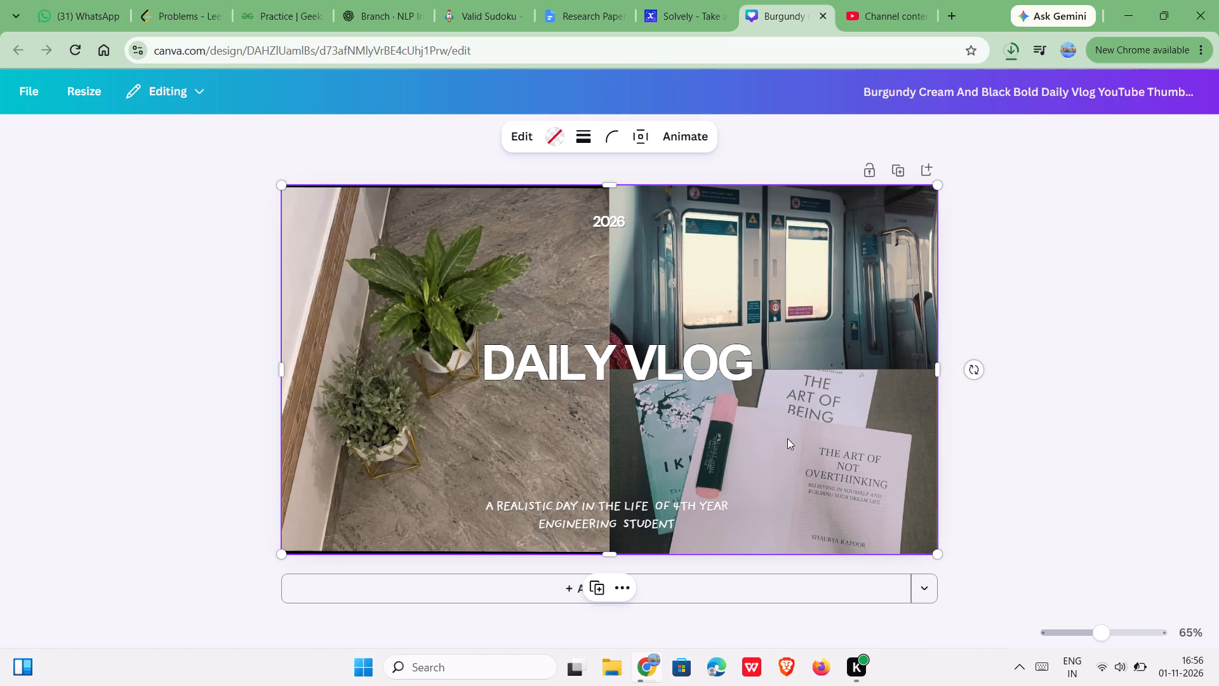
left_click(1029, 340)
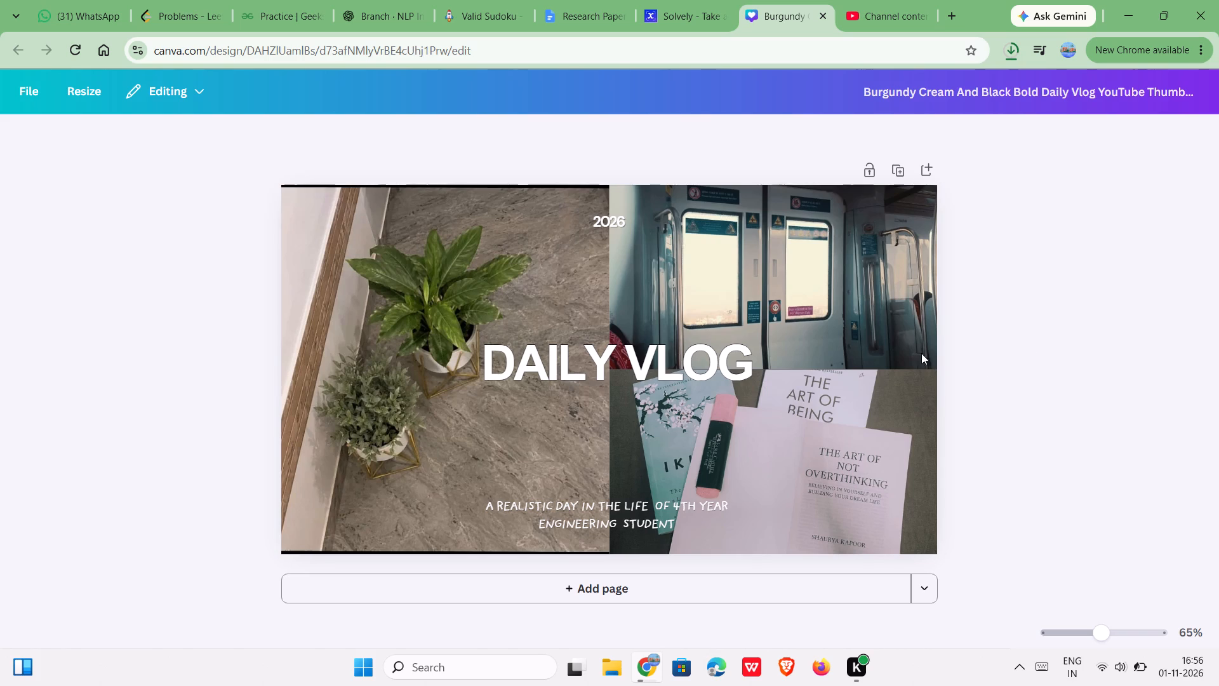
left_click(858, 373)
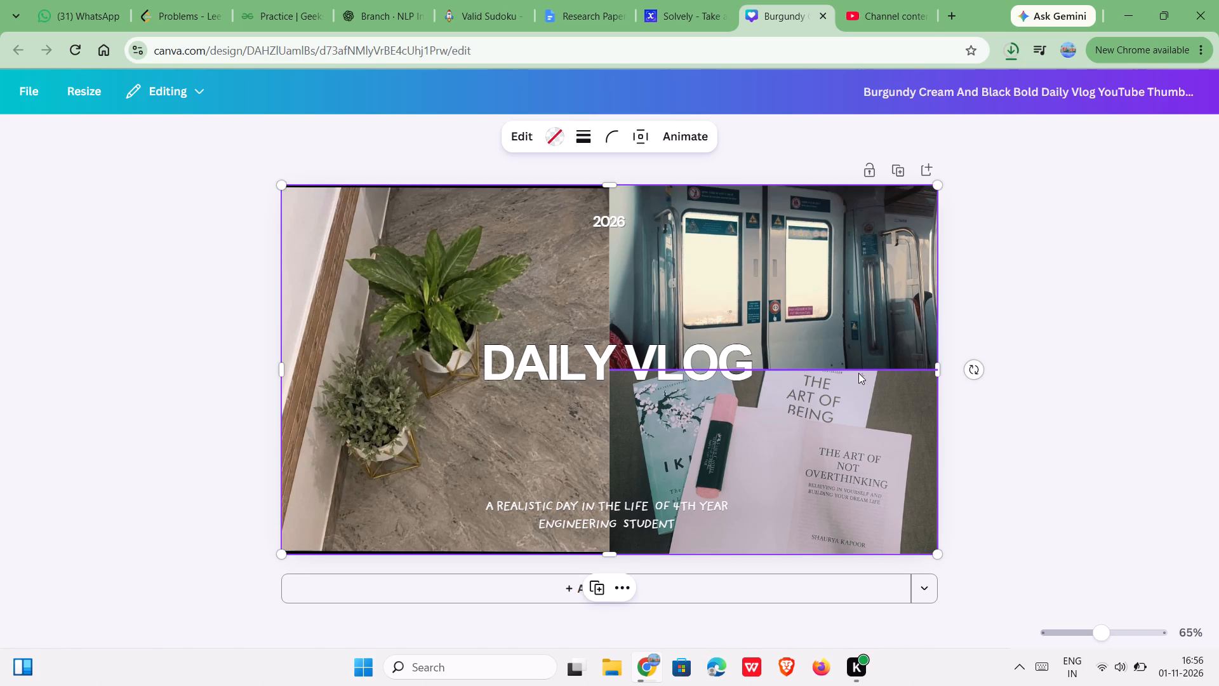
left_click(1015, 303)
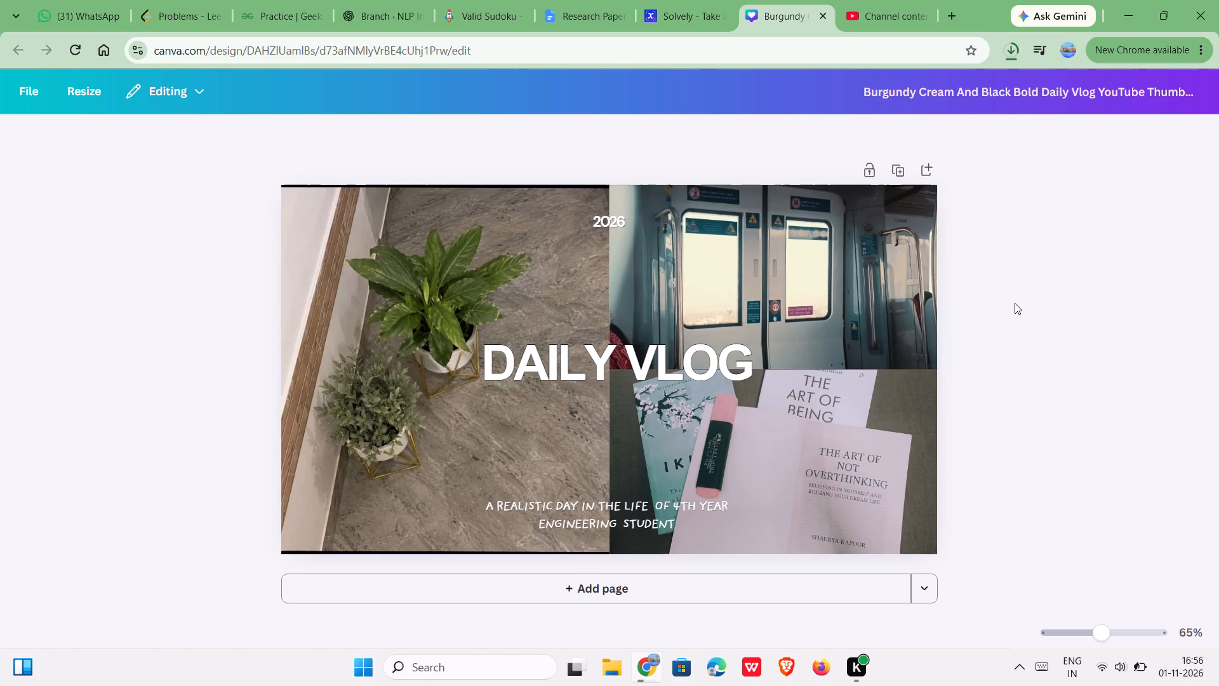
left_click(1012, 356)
Reload the Daily Vlog YouTube thumbnail design page.
left_click(77, 58)
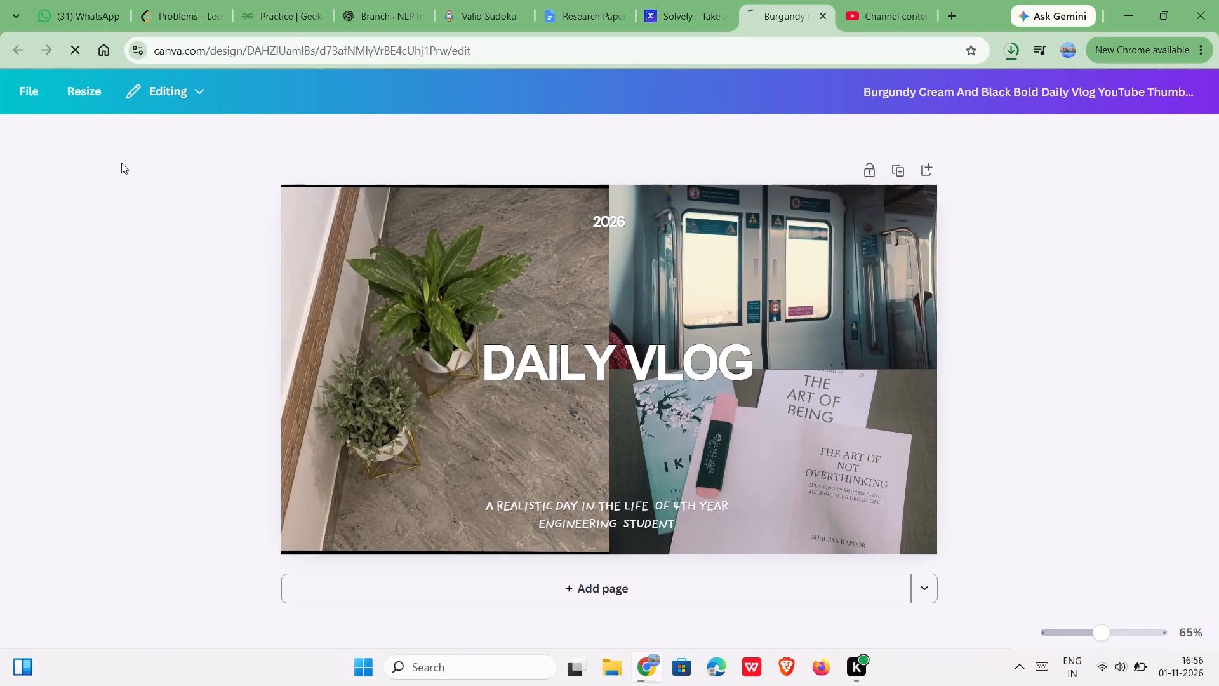
left_click(885, 0)
left_click(789, 0)
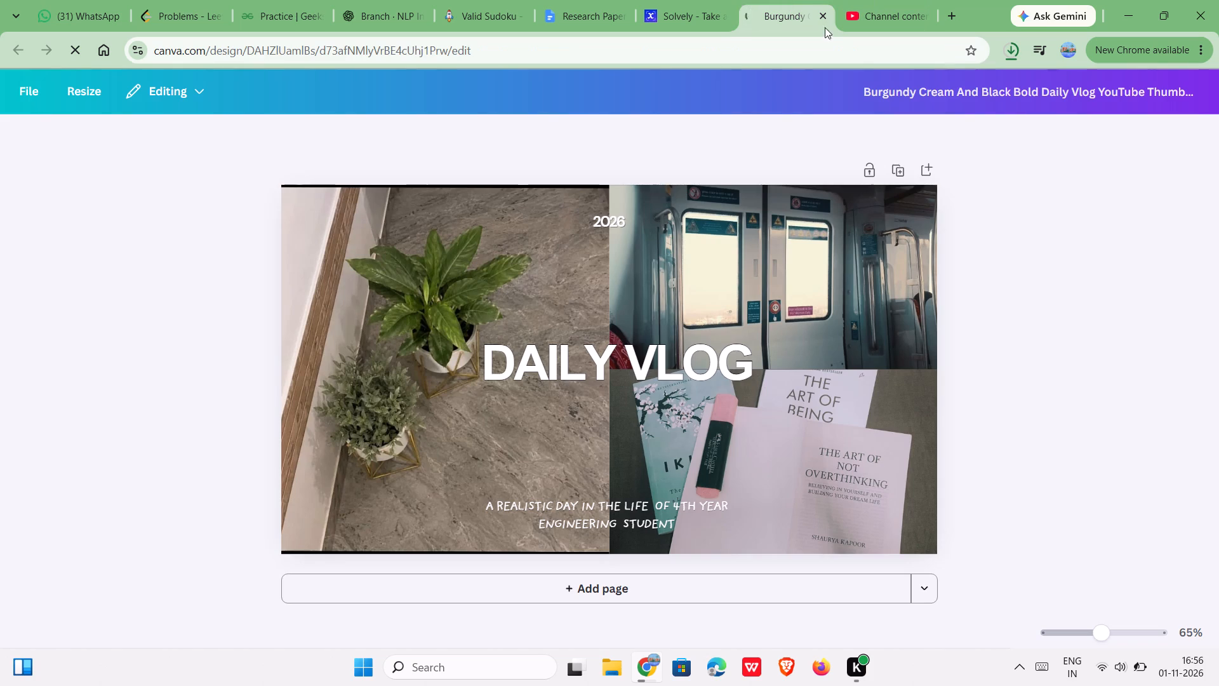
Check the progress of the "Your paragraph text.mp4" download again.
left_click(1011, 50)
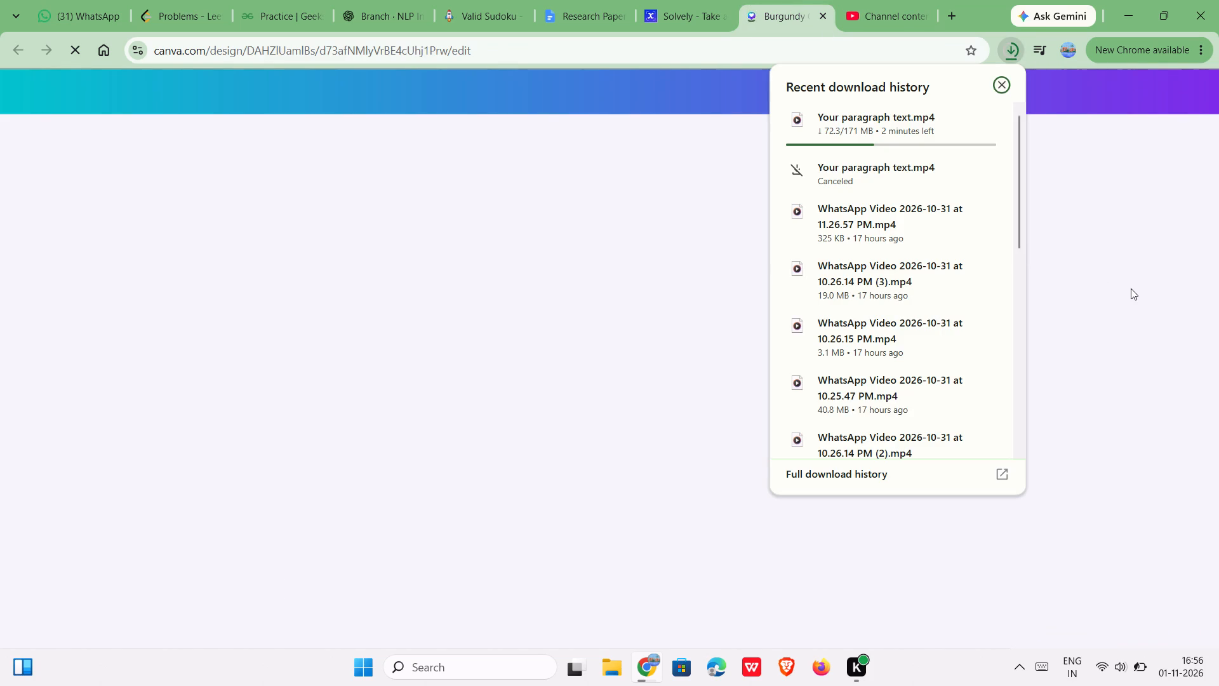
left_click(1131, 288)
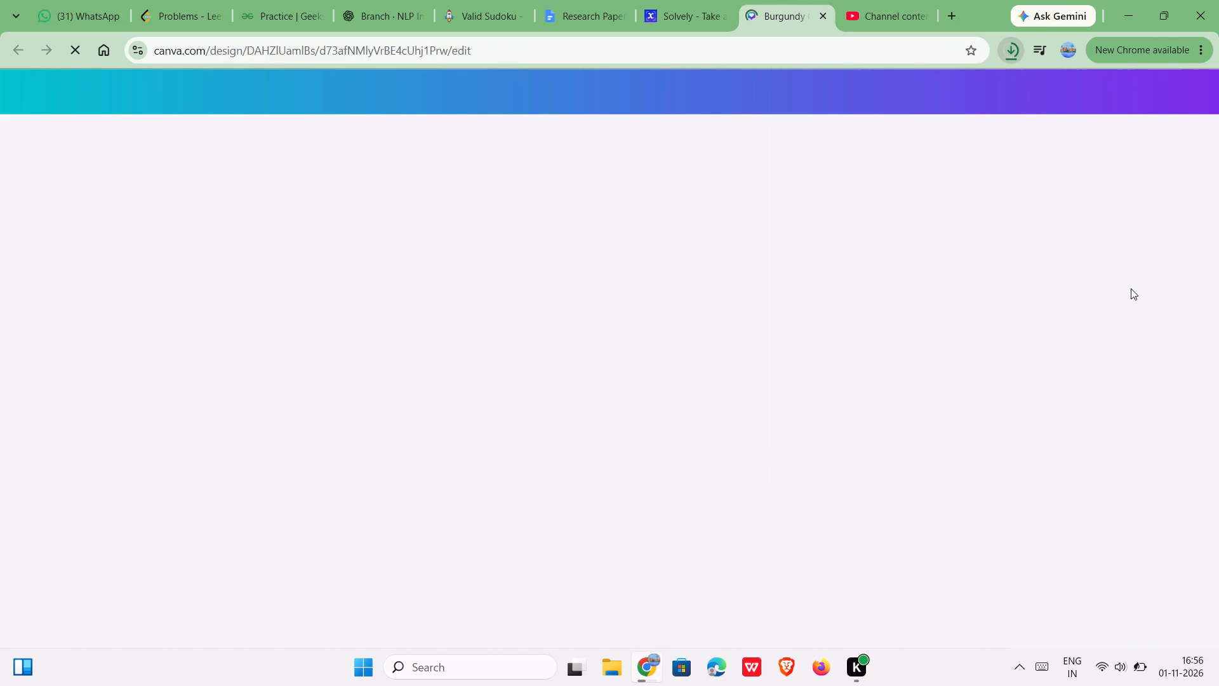
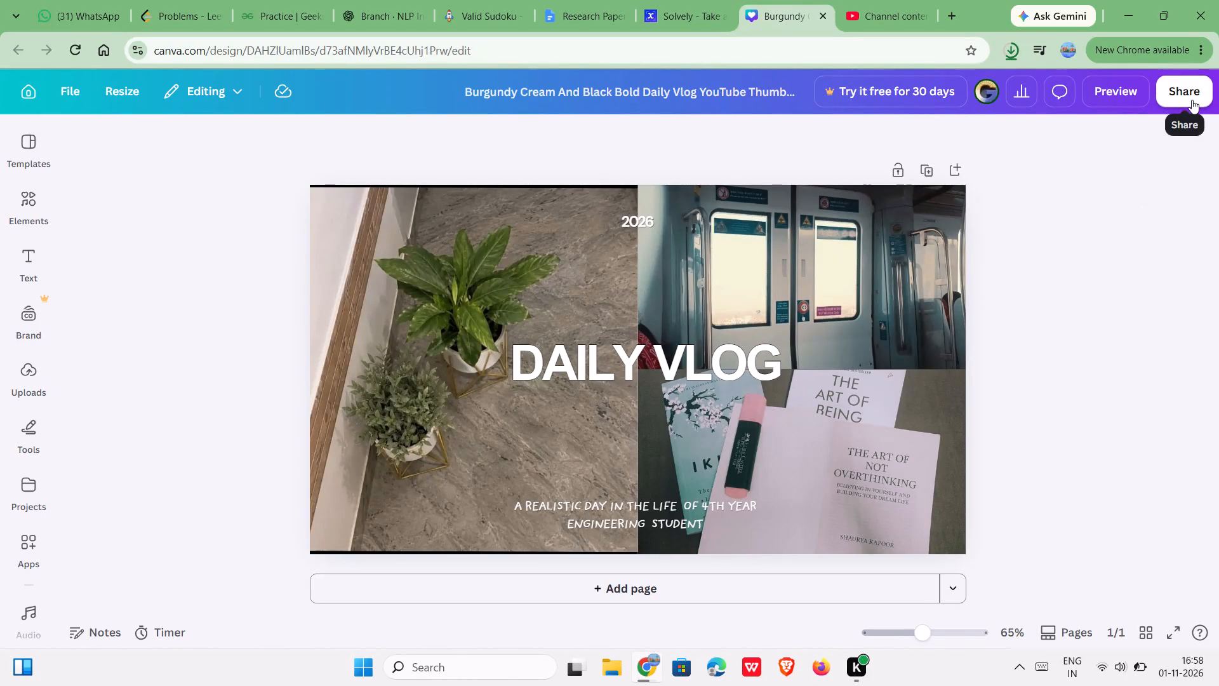
Choose JPG as the download file type for the Daily Vlog YouTube thumbnail design.
left_click(1192, 100)
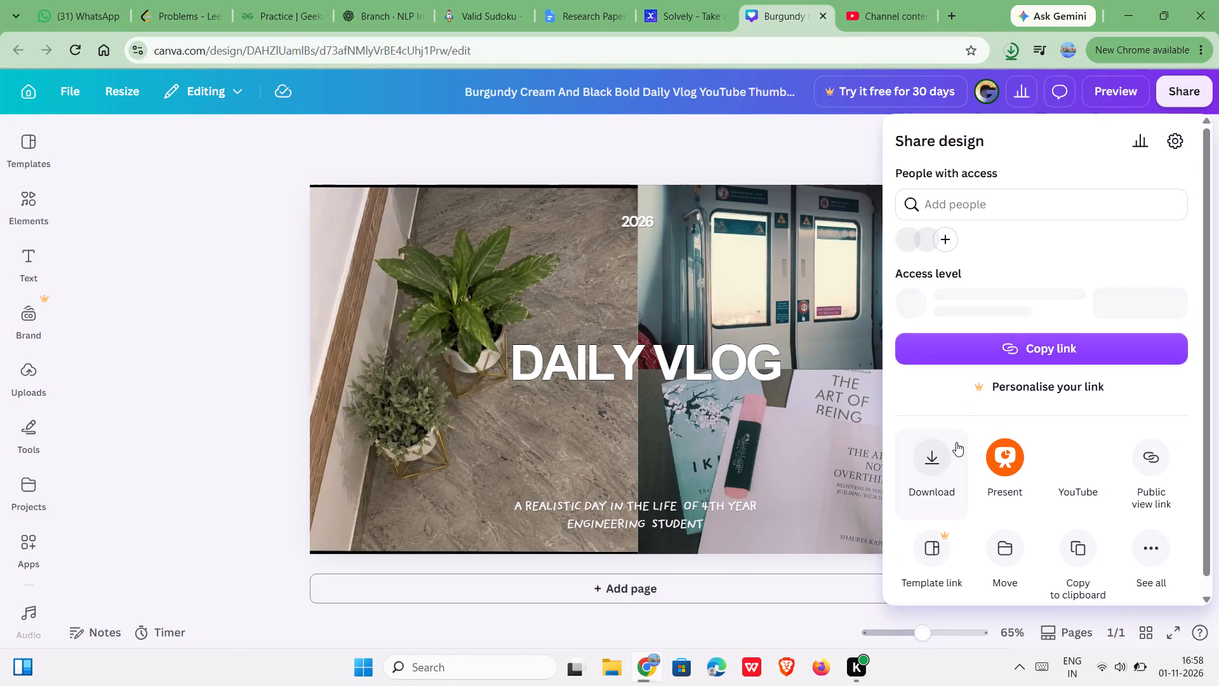
scroll(929, 480, "down", 1)
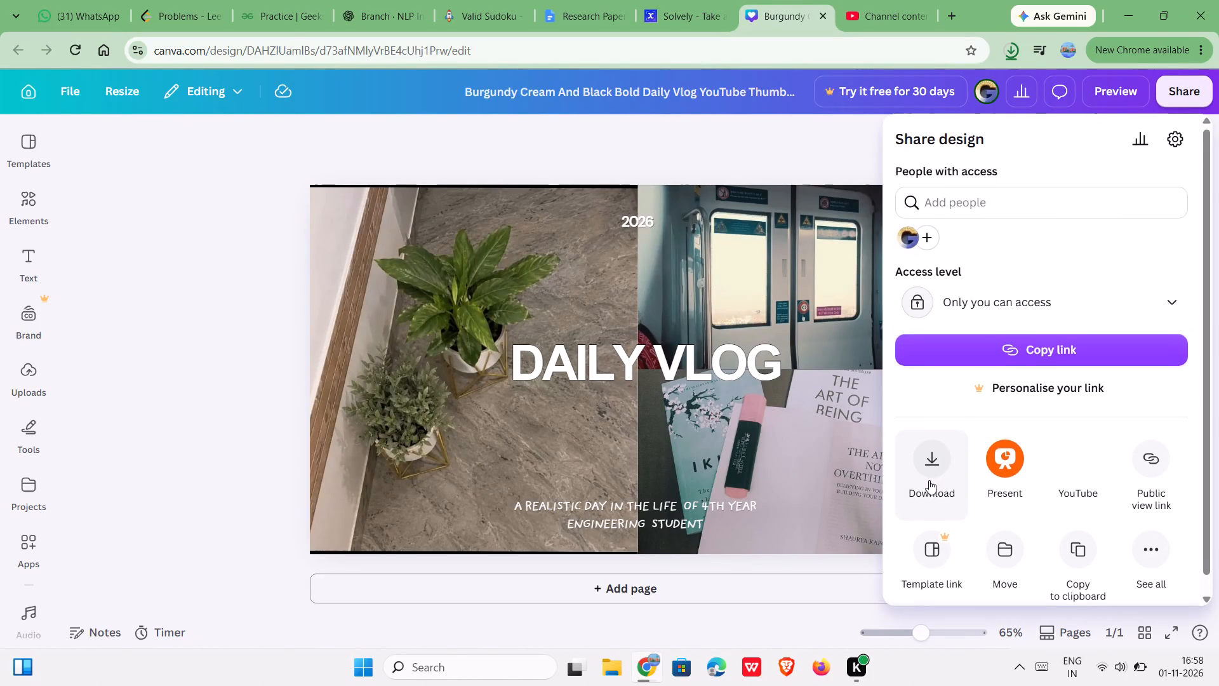
scroll(929, 480, "down", 2)
scroll(929, 480, "up", 1)
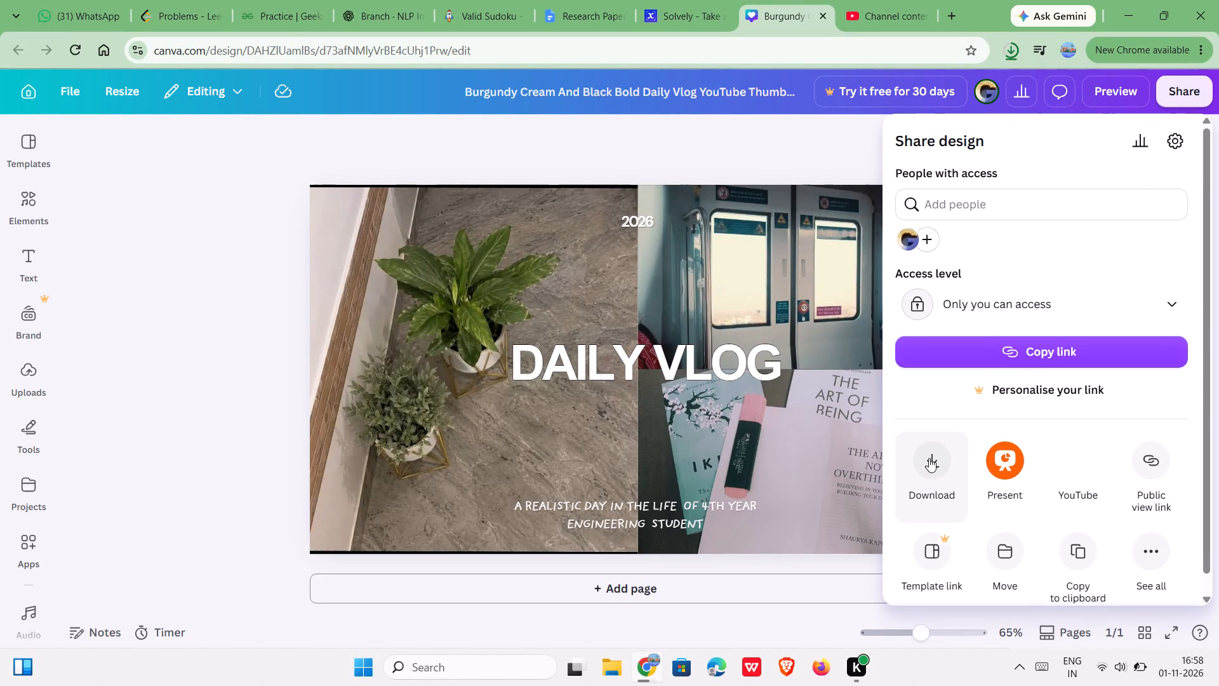
left_click(929, 458)
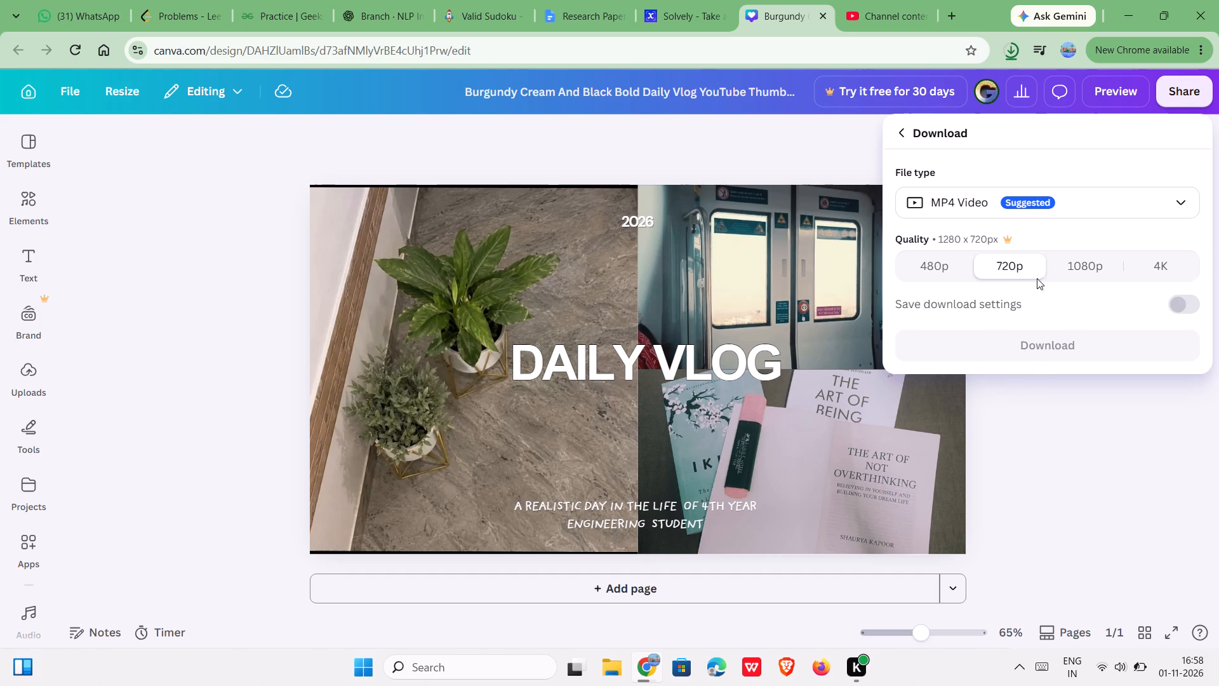
left_click(1122, 205)
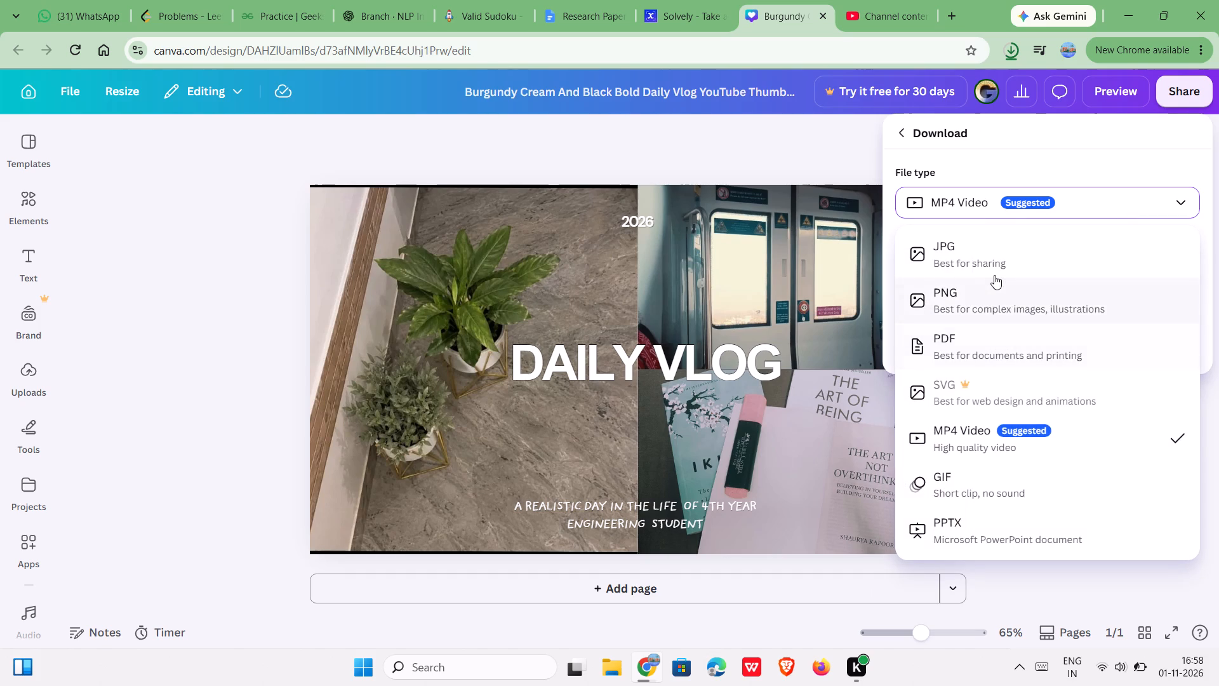
left_click(996, 271)
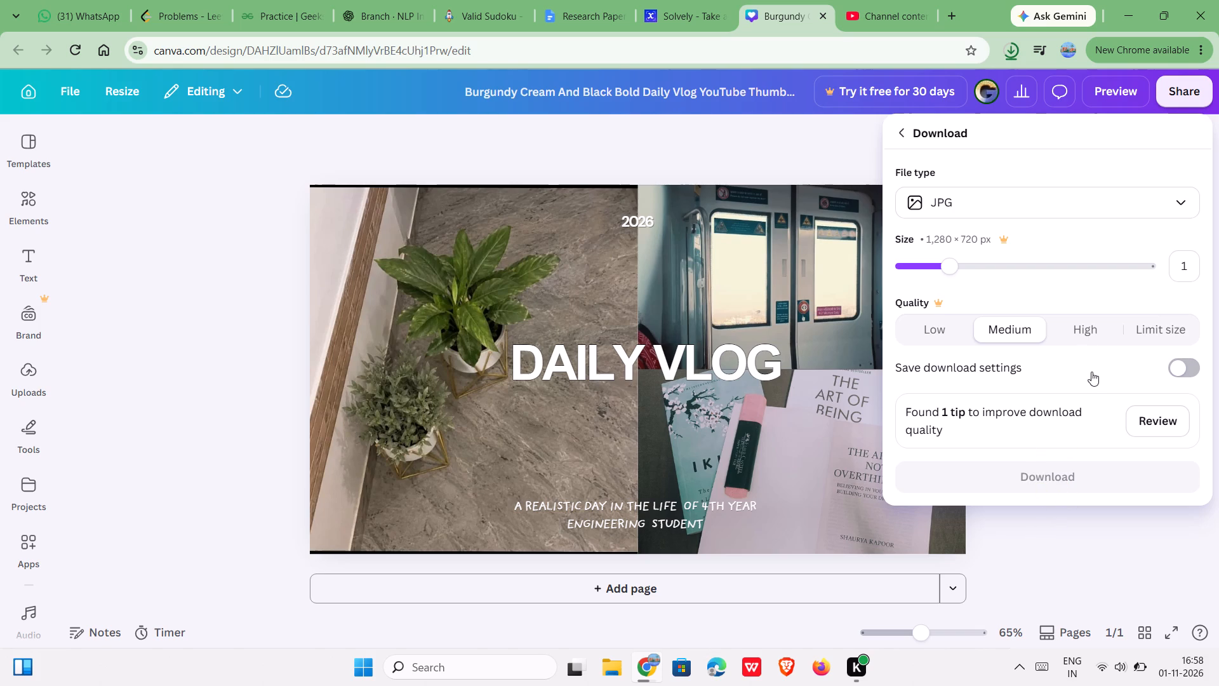
left_click(1084, 212)
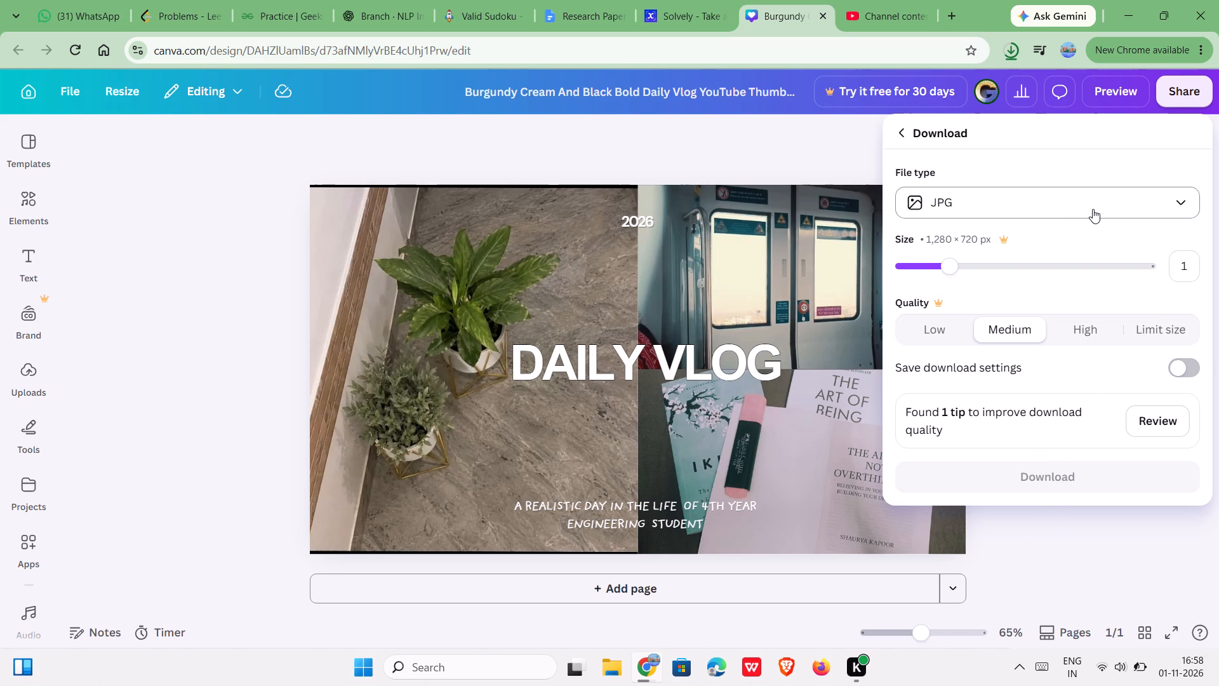
left_click(1093, 209)
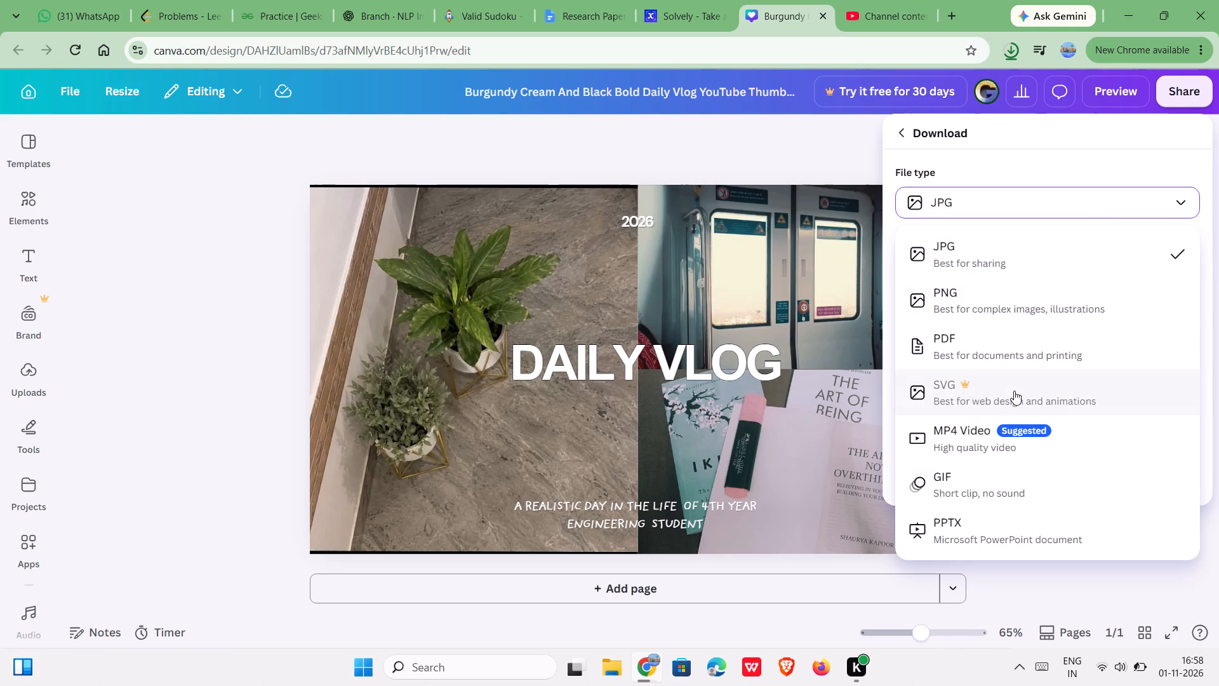
left_click(1018, 315)
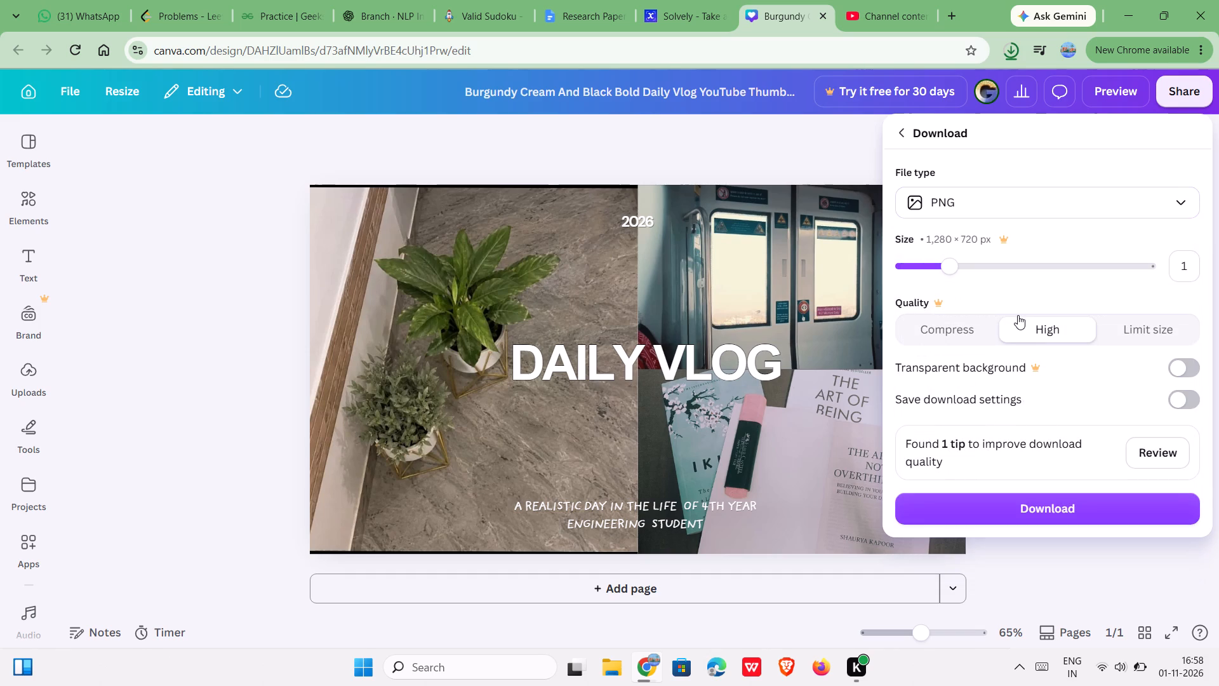
left_click(1054, 208)
left_click(982, 263)
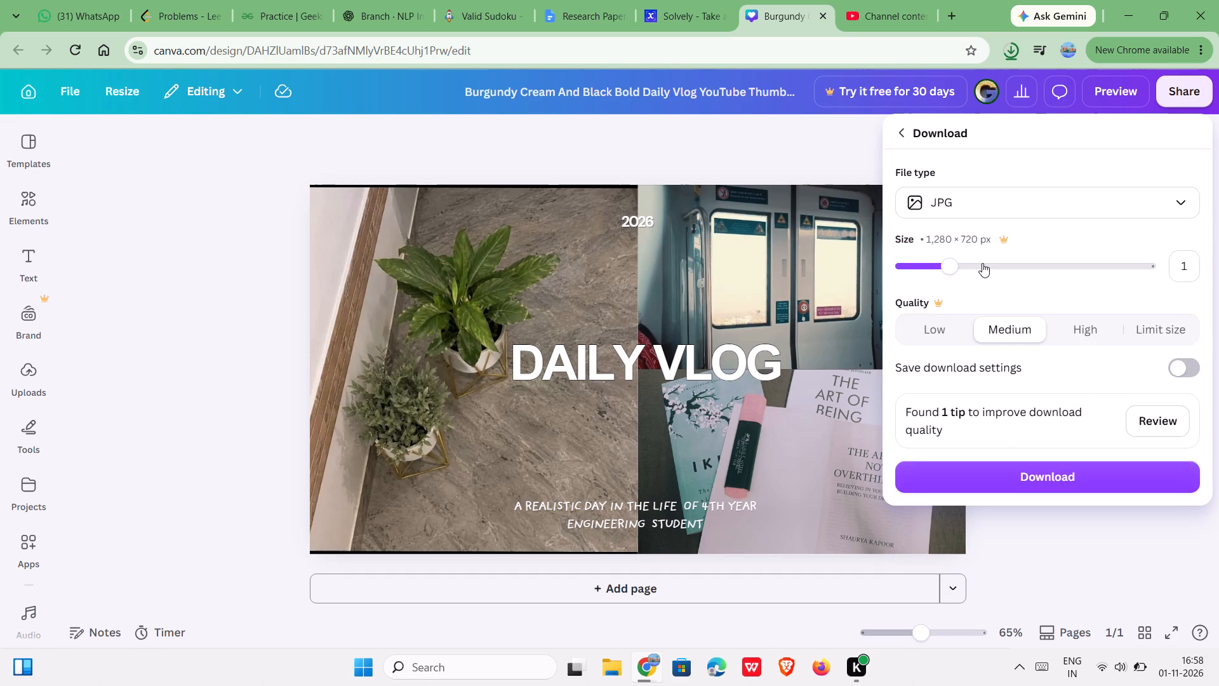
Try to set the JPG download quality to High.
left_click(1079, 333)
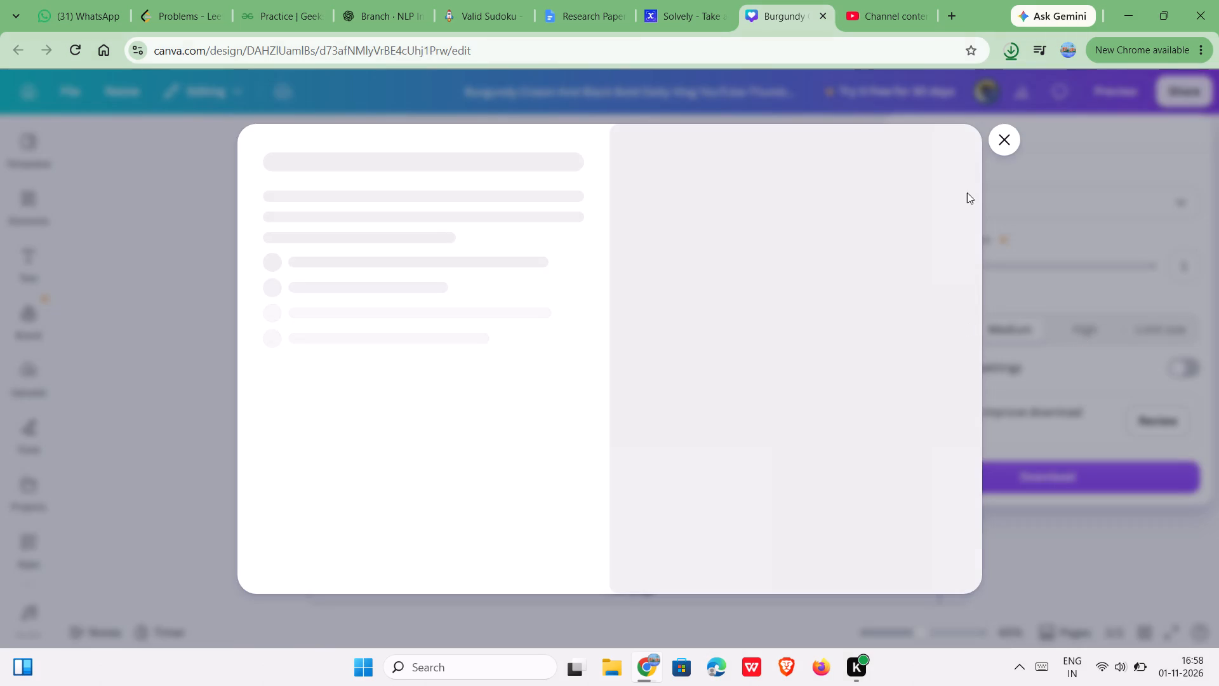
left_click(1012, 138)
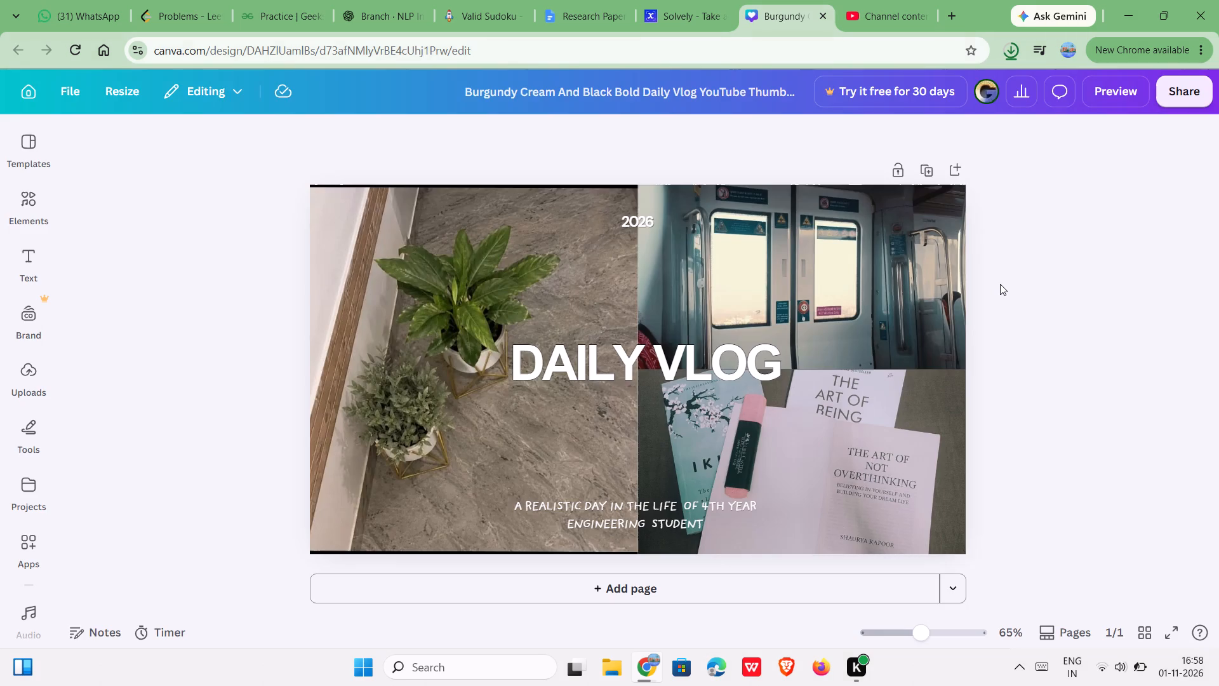
Download the Daily Vlog thumbnail design as a JPG at 1,280 × 720 px and Medium quality.
left_click(1180, 91)
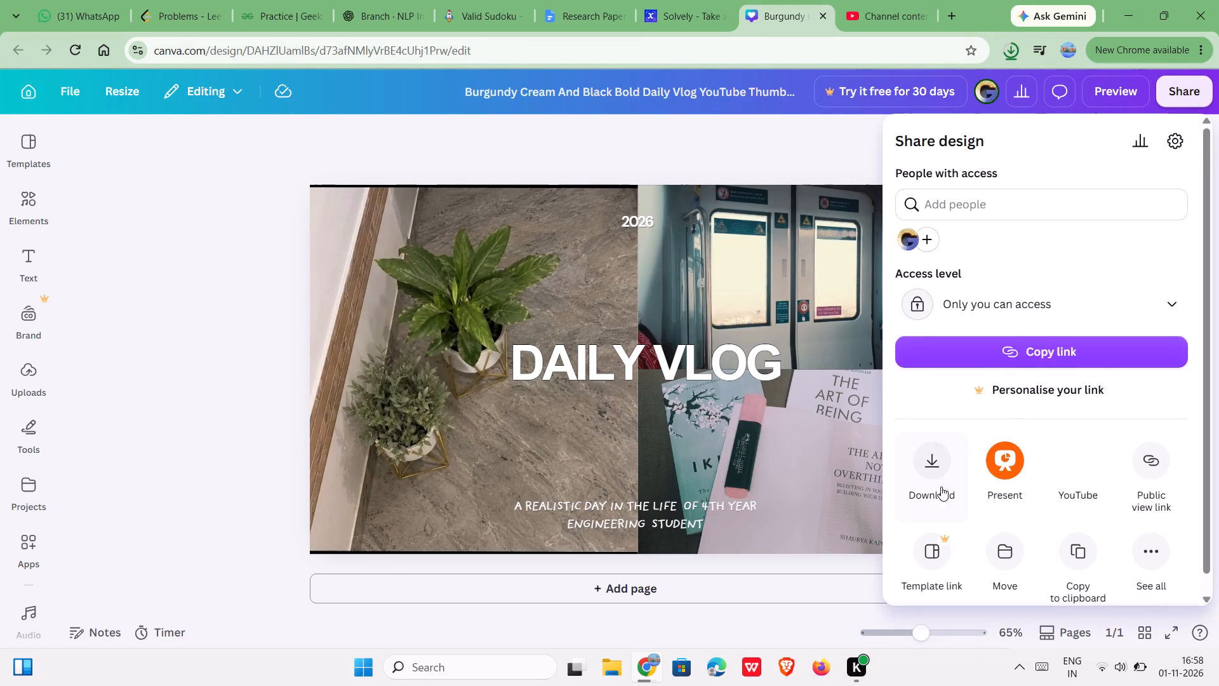
left_click(931, 469)
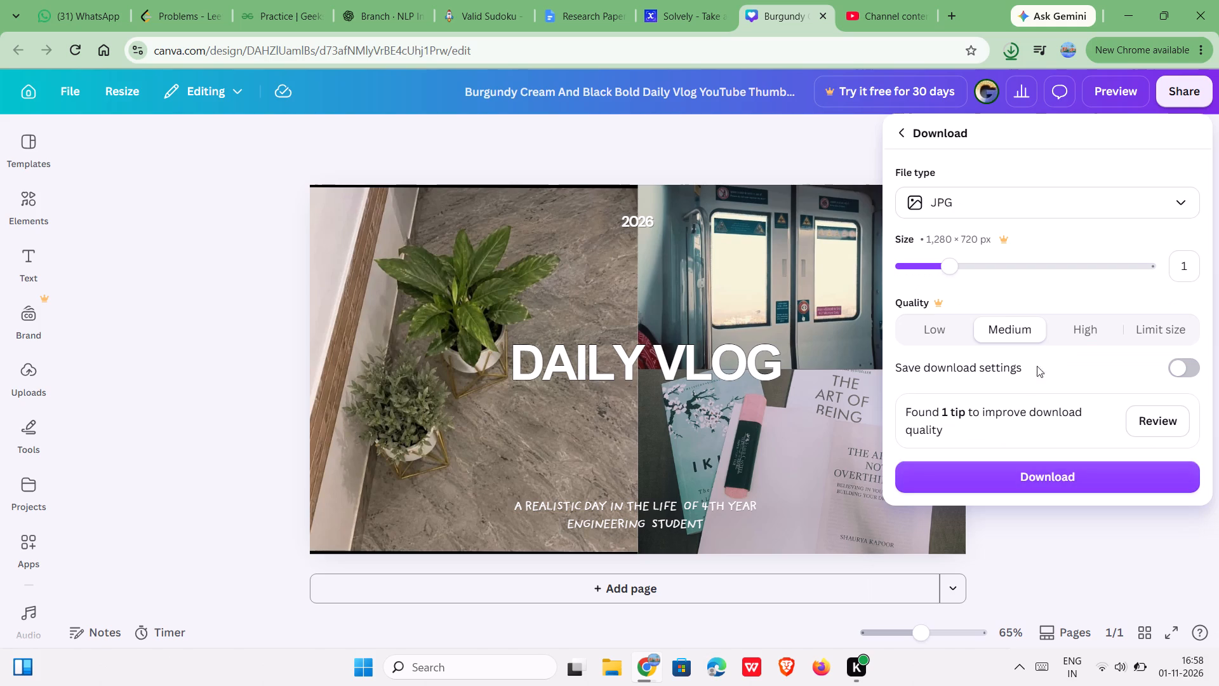
left_click(1099, 207)
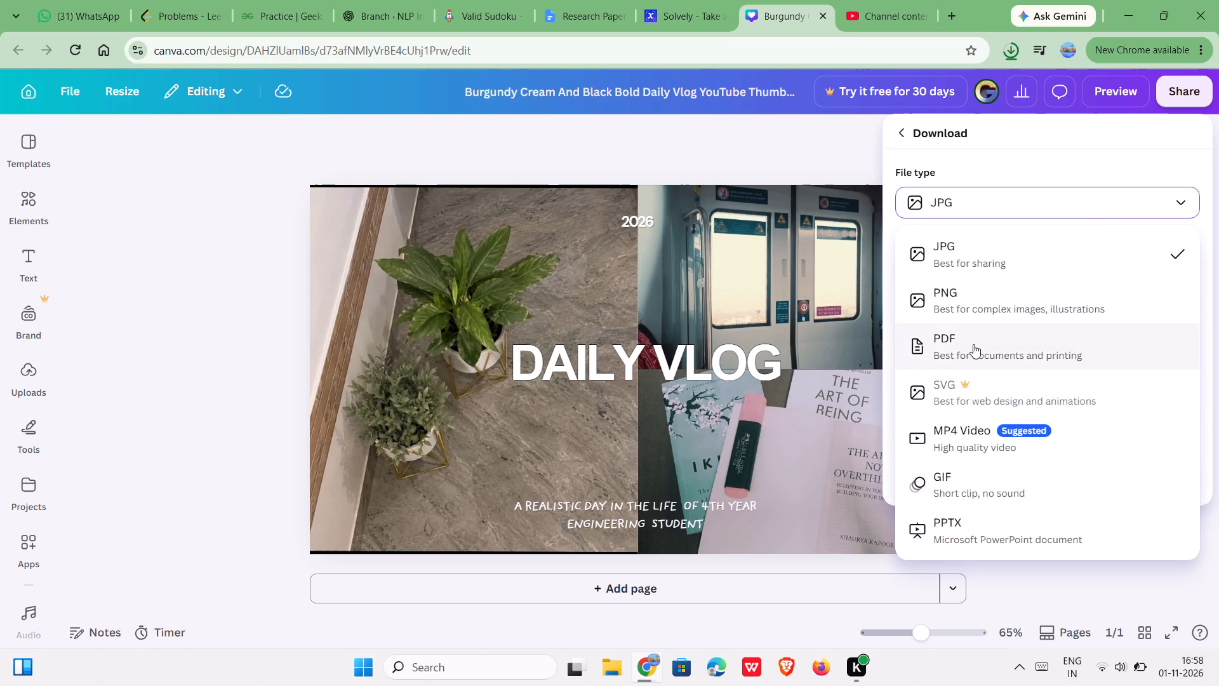
left_click(952, 450)
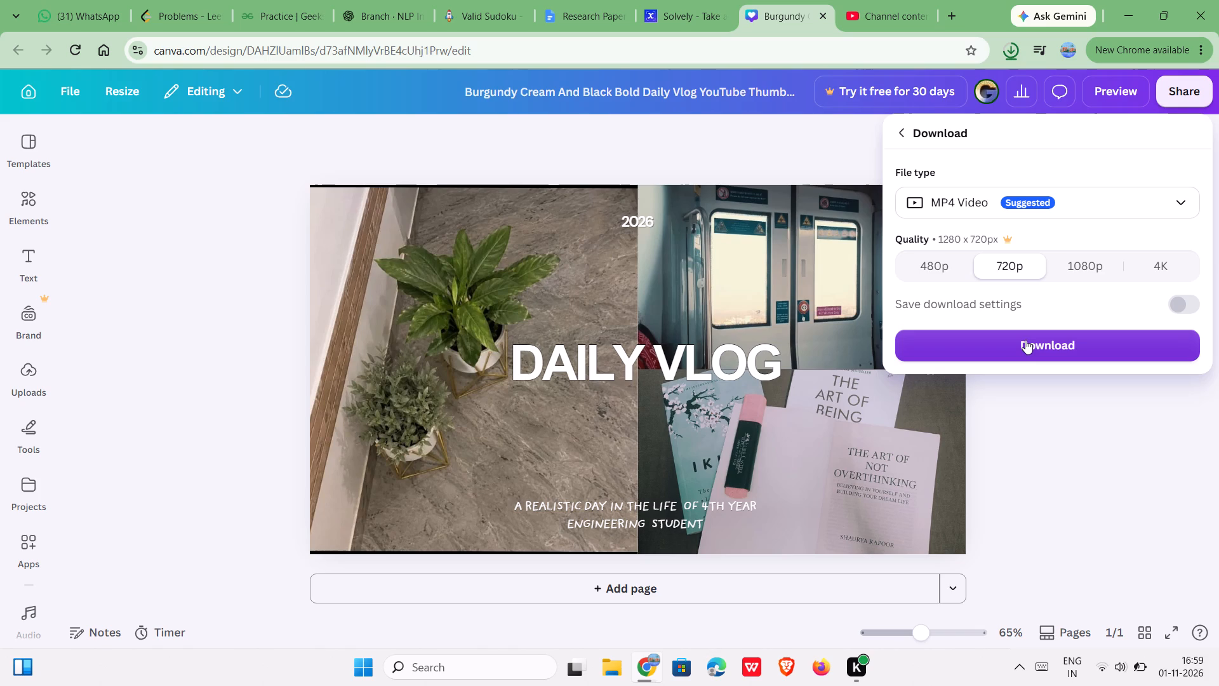
left_click(1088, 192)
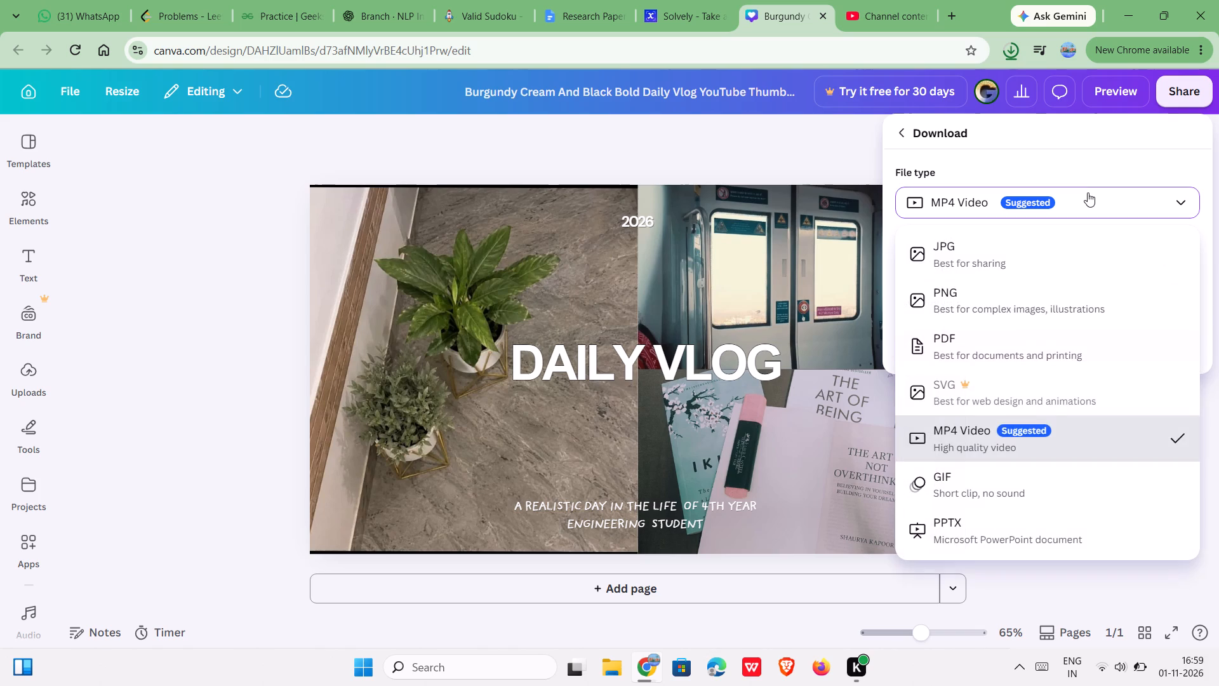
left_click(1000, 266)
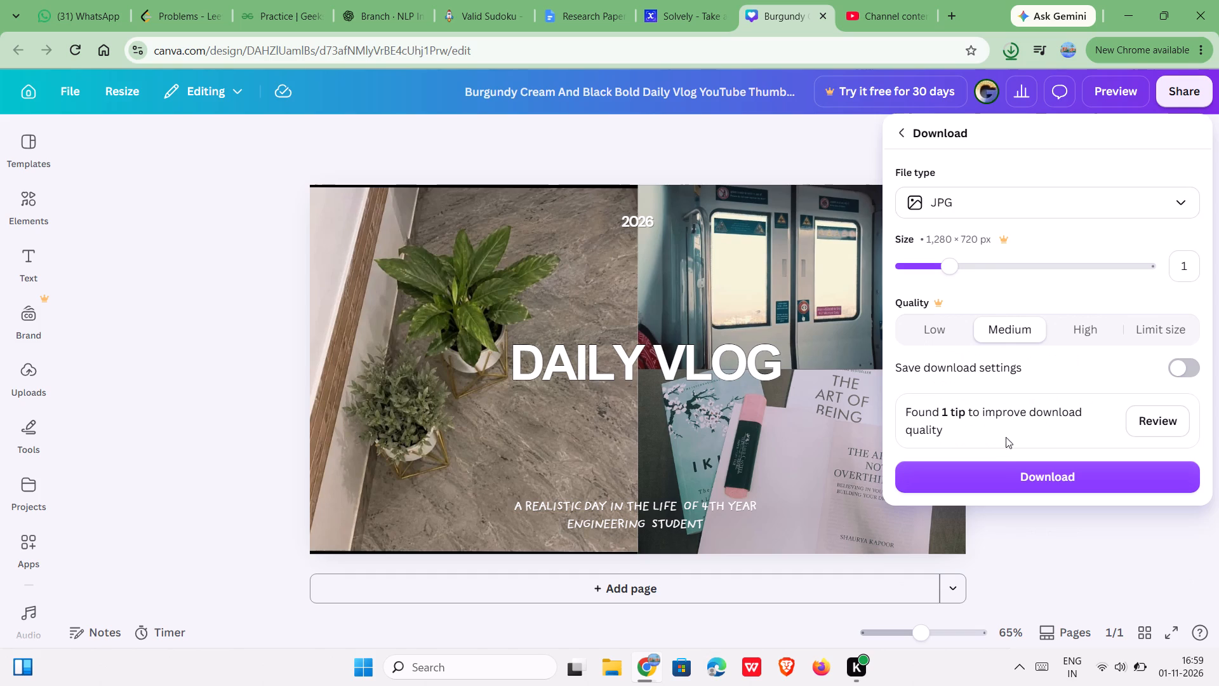
left_click(987, 471)
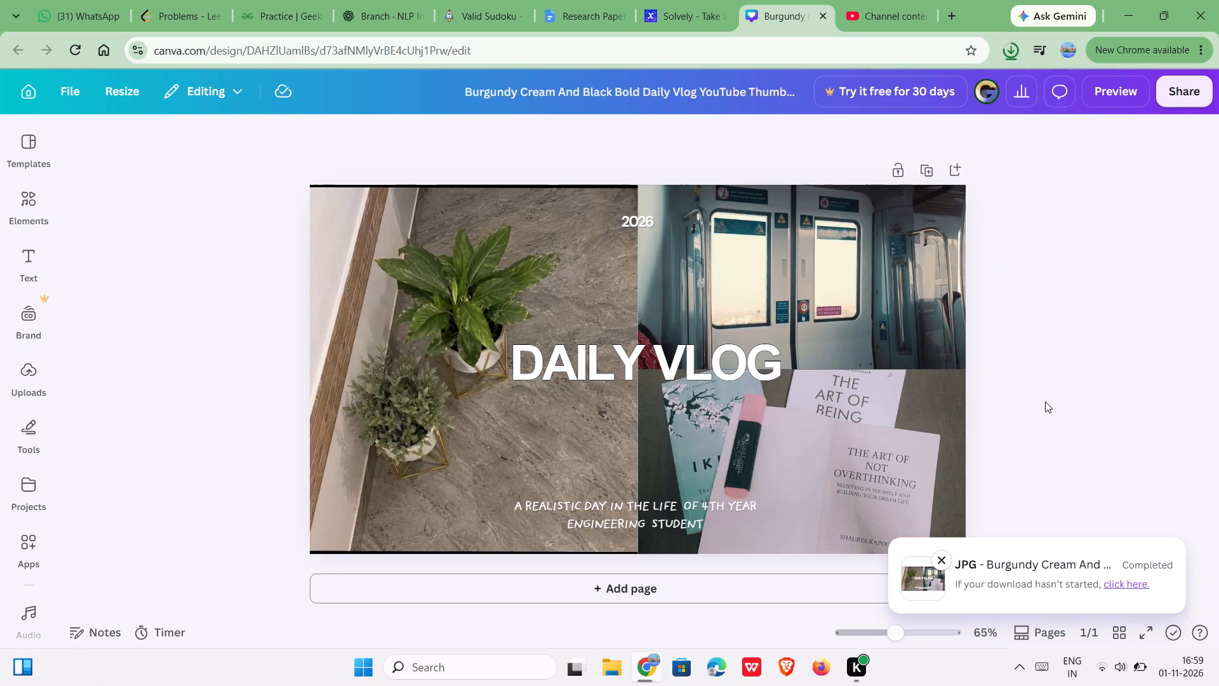
left_click(1045, 401)
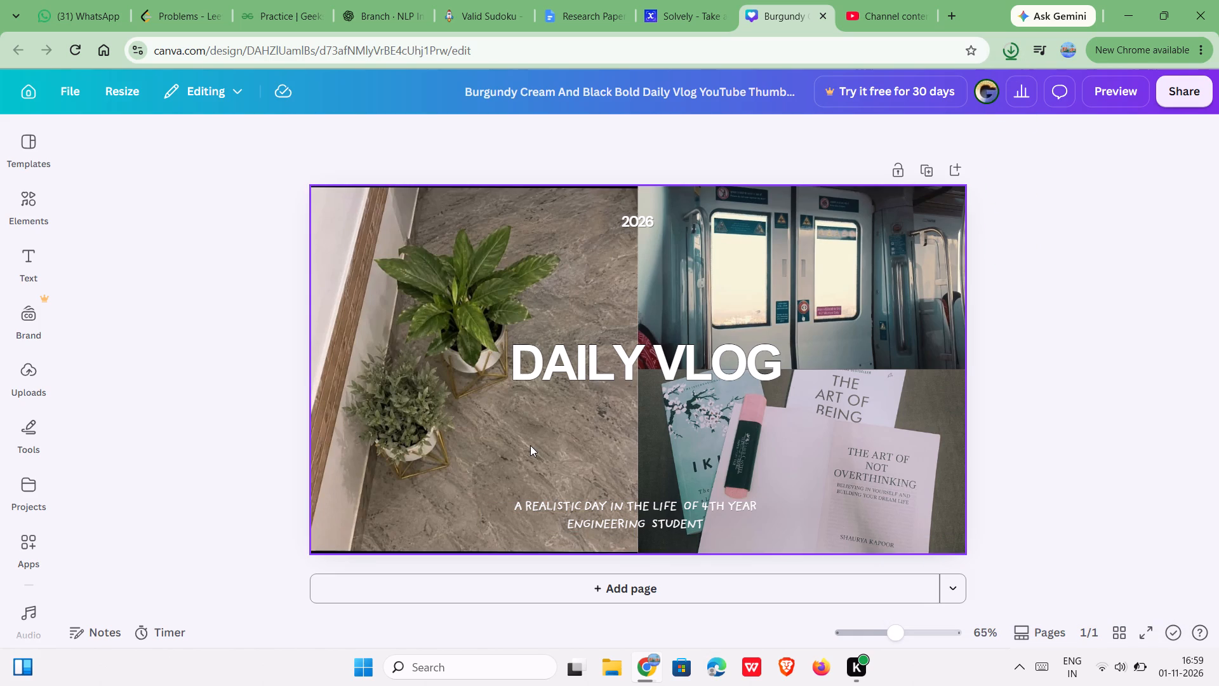
Open the plant photo for cropping and apply the crop so it fills its half of the thumbnail.
left_click(530, 445)
double_click(530, 445)
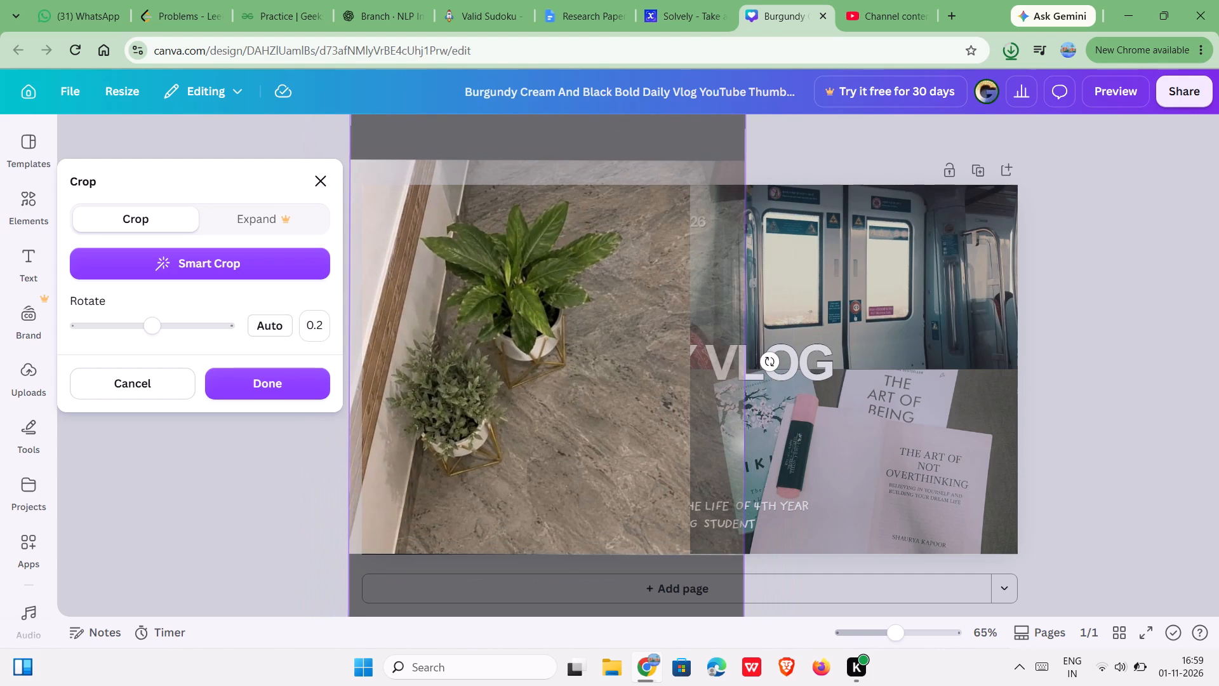
left_click(1093, 268)
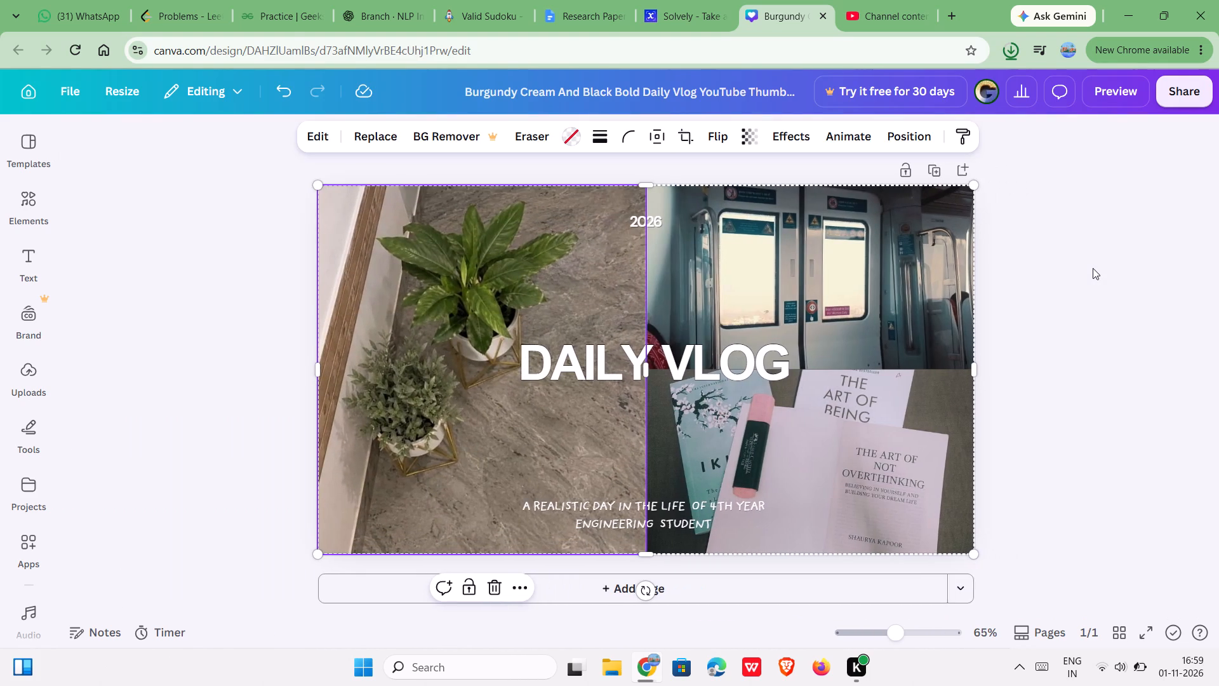
left_click(1093, 268)
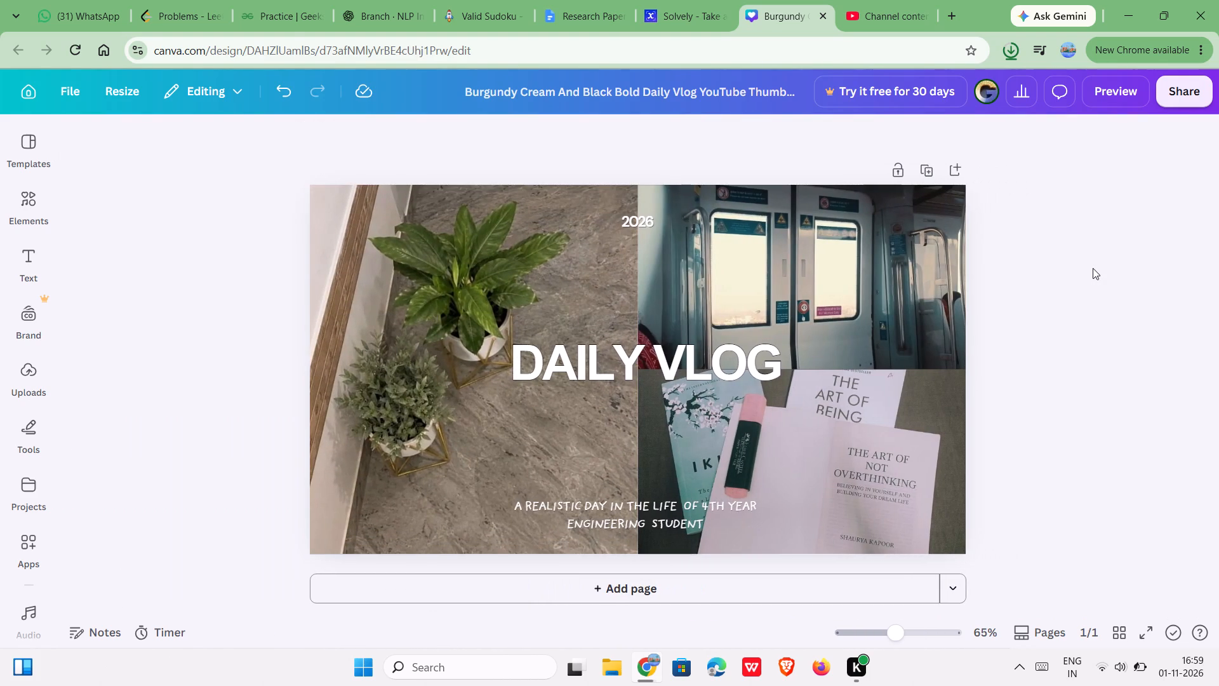
Download the re-cropped Daily Vlog thumbnail as a JPG at 1,280 × 720 px and Medium quality.
left_click(1178, 87)
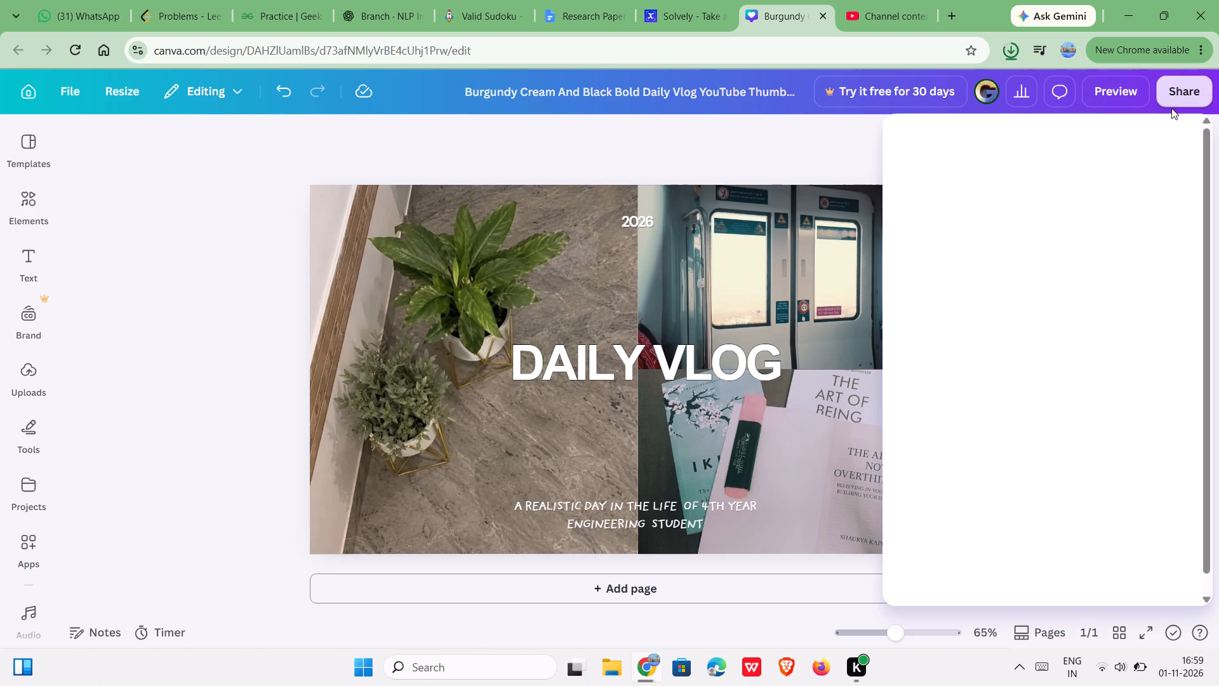
left_click(930, 473)
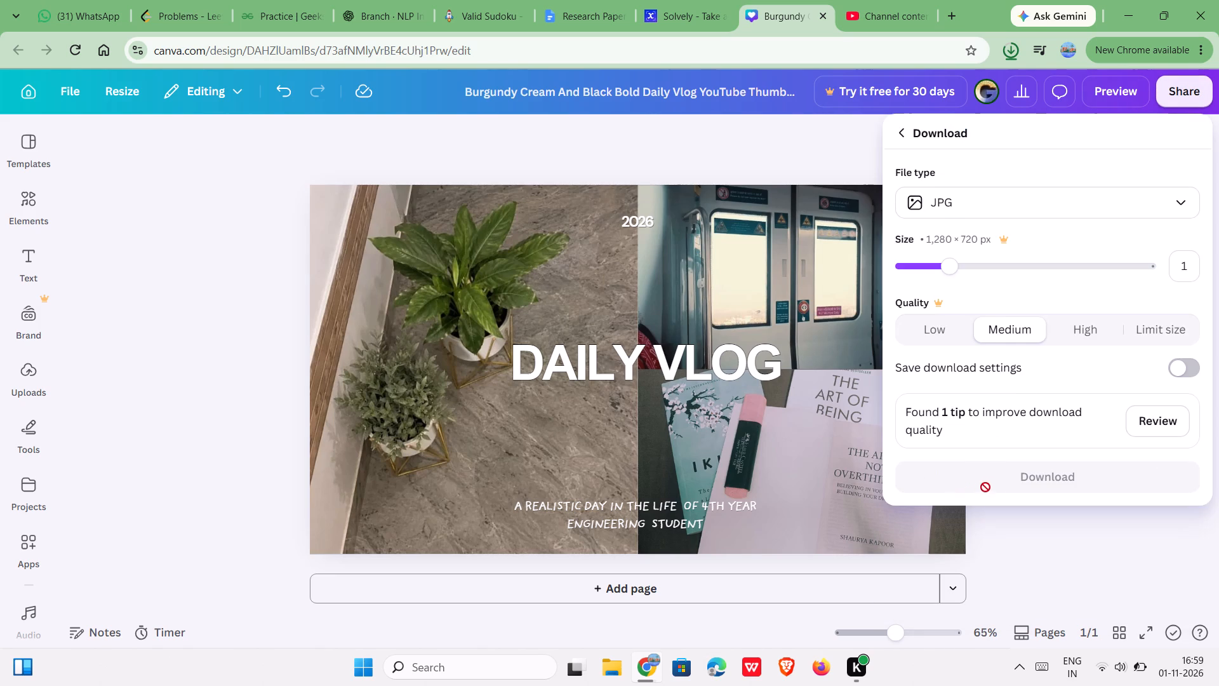
left_click(1033, 478)
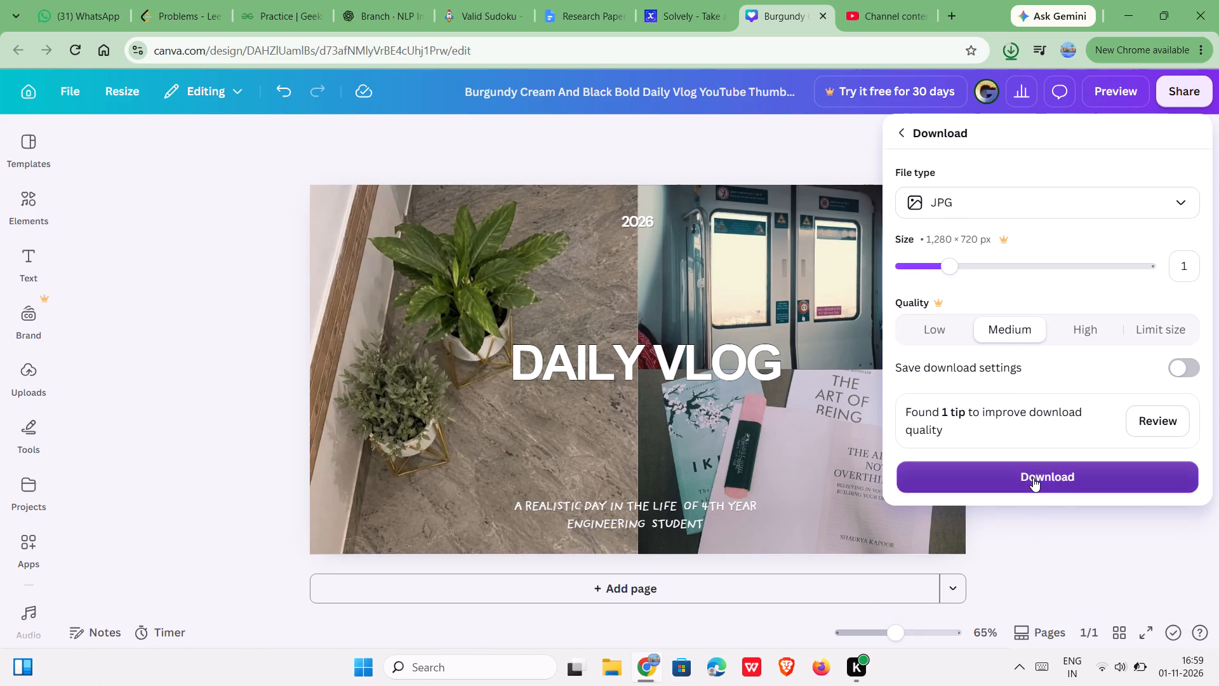
left_click(1110, 375)
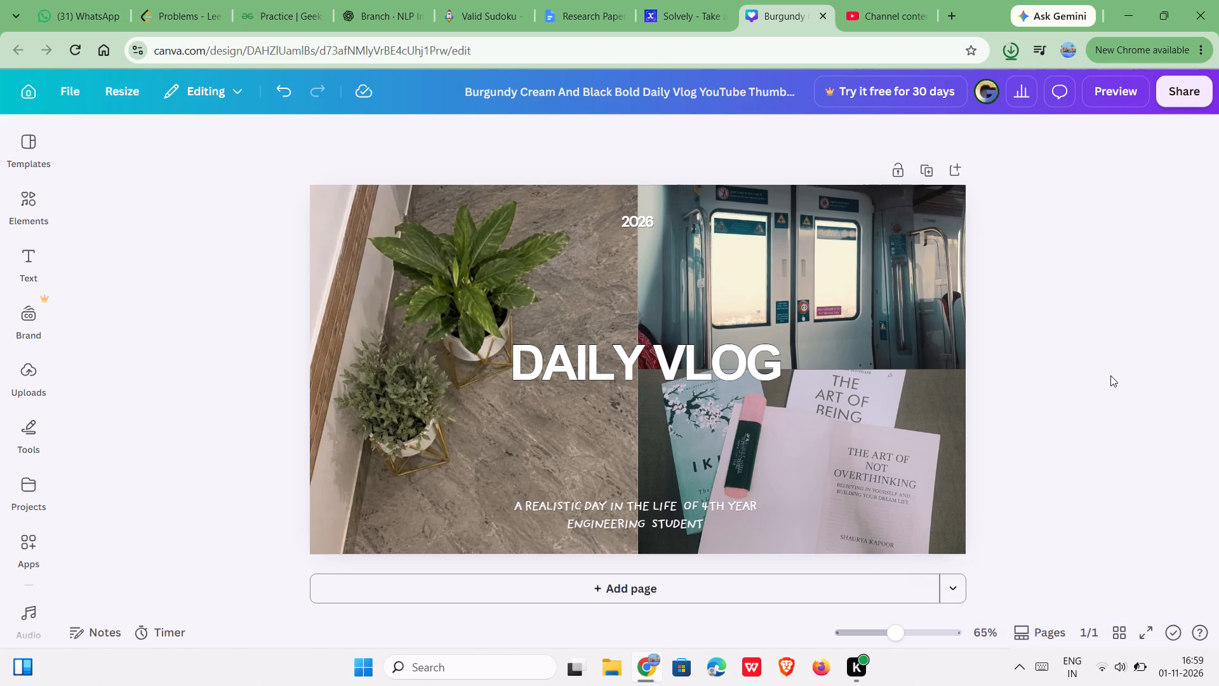
Check the recent download history for the thumbnail JPG files and the progress of "Your paragraph text.mp4".
left_click(1009, 57)
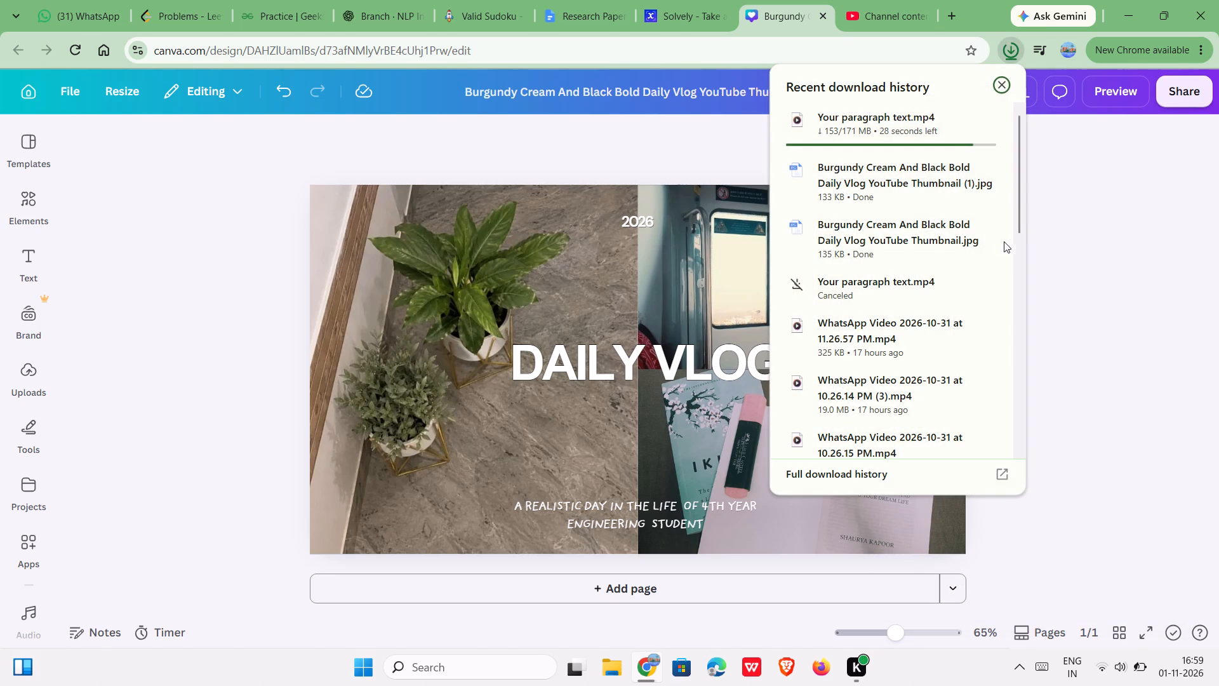
left_click(1093, 231)
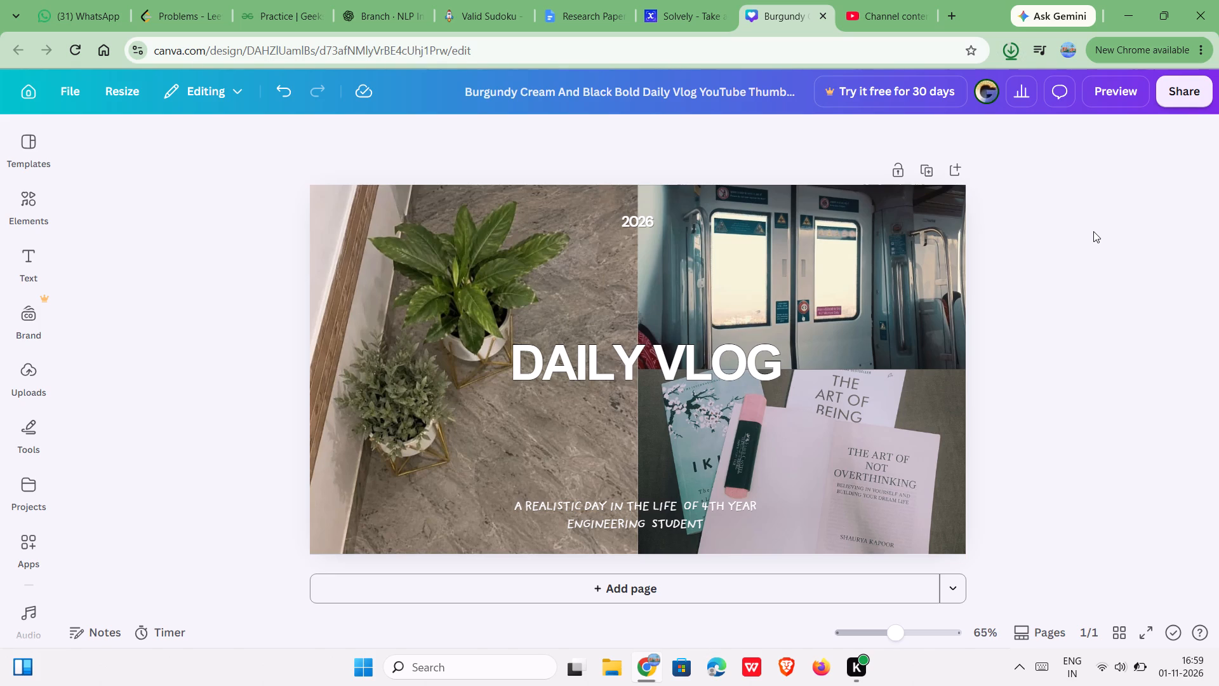
left_click(1093, 231)
left_click(1015, 51)
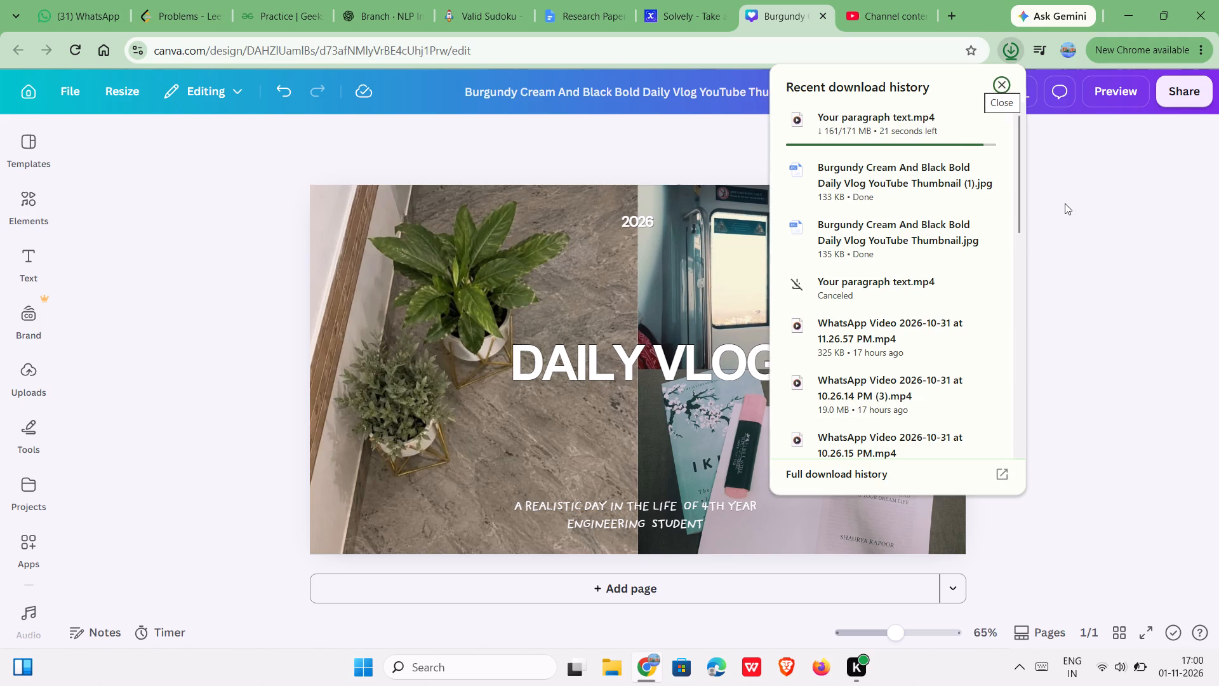
left_click(1065, 203)
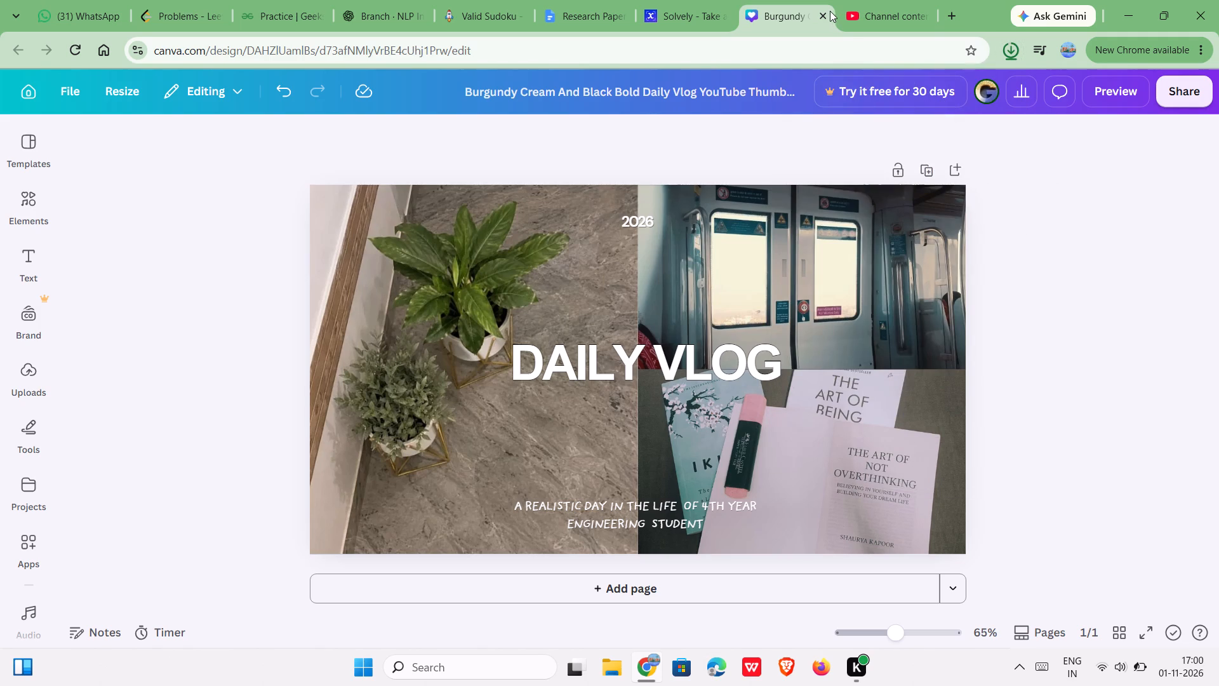
Close the Daily Vlog thumbnail design and return to the YouTube Studio video upload page.
left_click(825, 12)
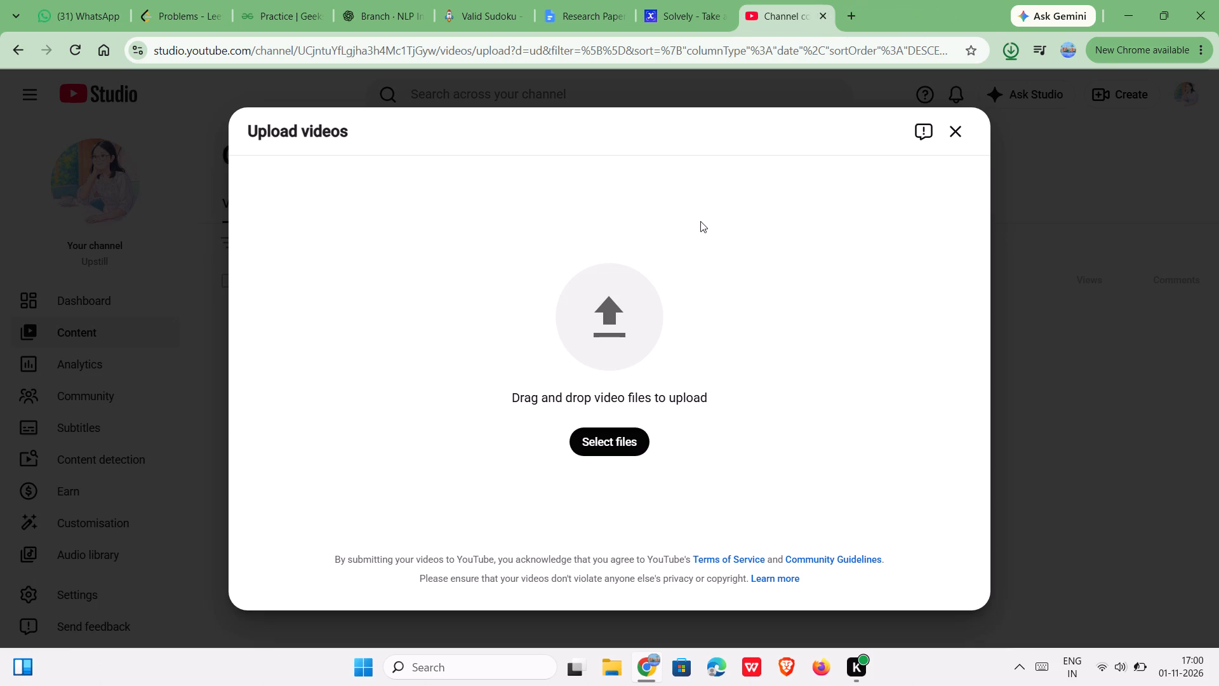
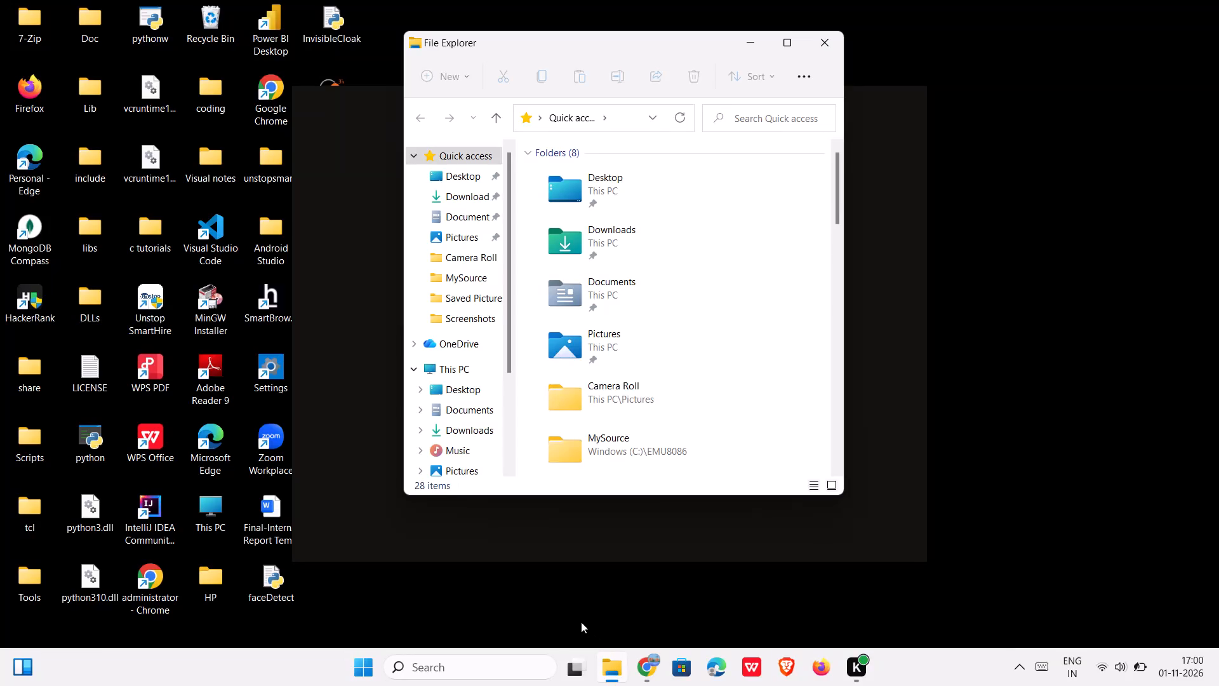
Delete the lower of the two "Burgundy Cream And Black Bold Daily Vl..." thumbnail files from the Downloads folder and close the folder window.
left_click(457, 196)
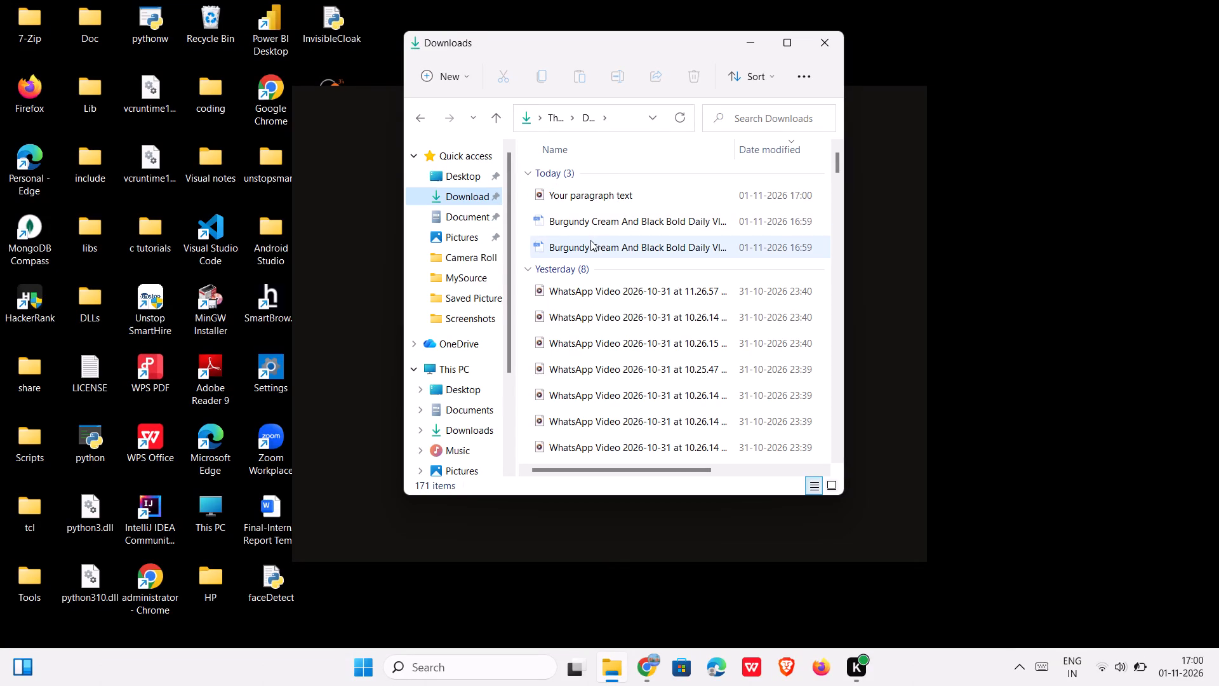
left_click(590, 242)
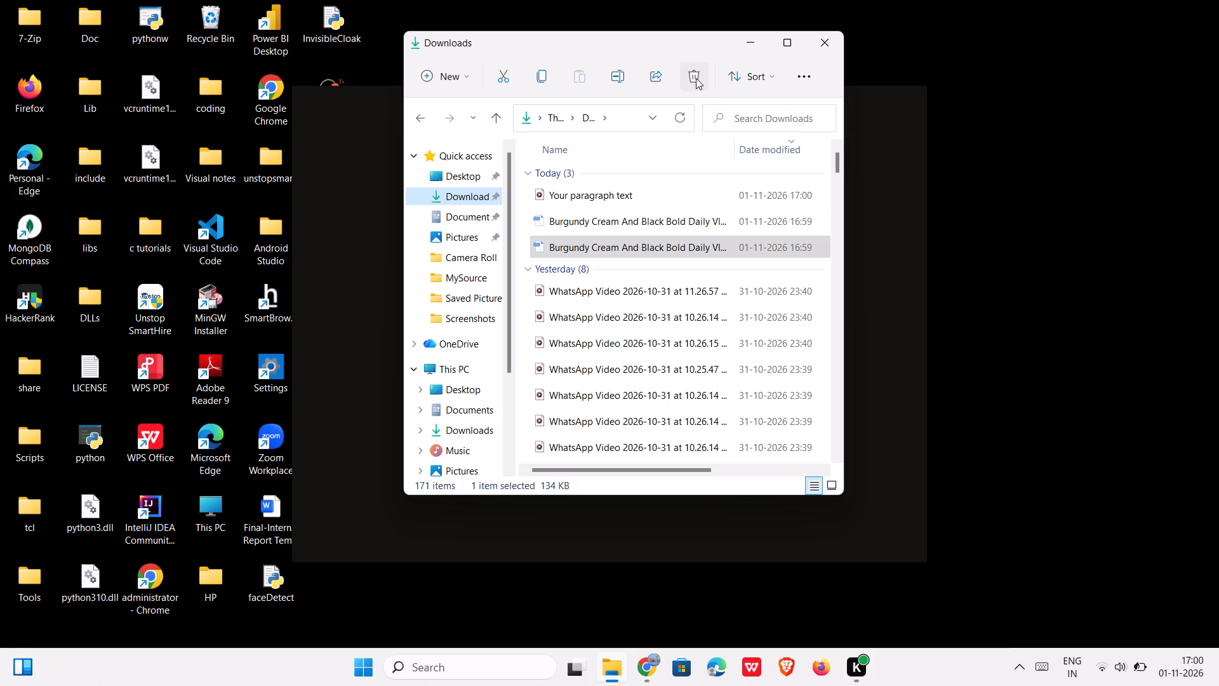
left_click(696, 78)
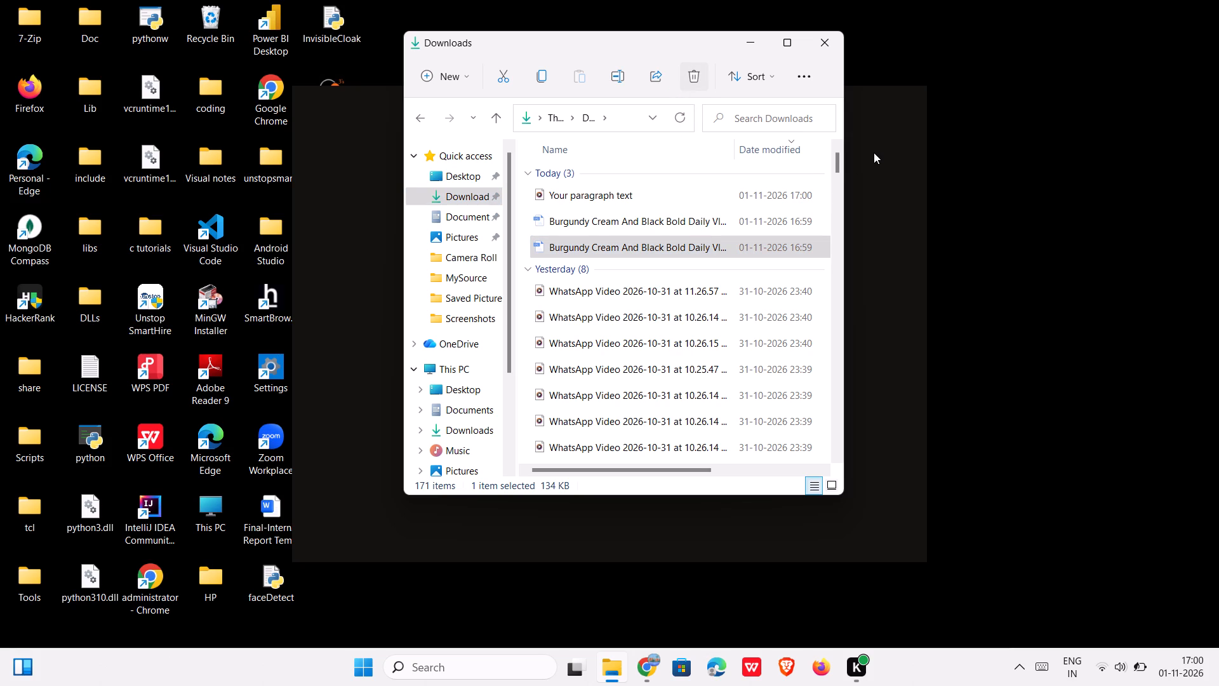
left_click(830, 43)
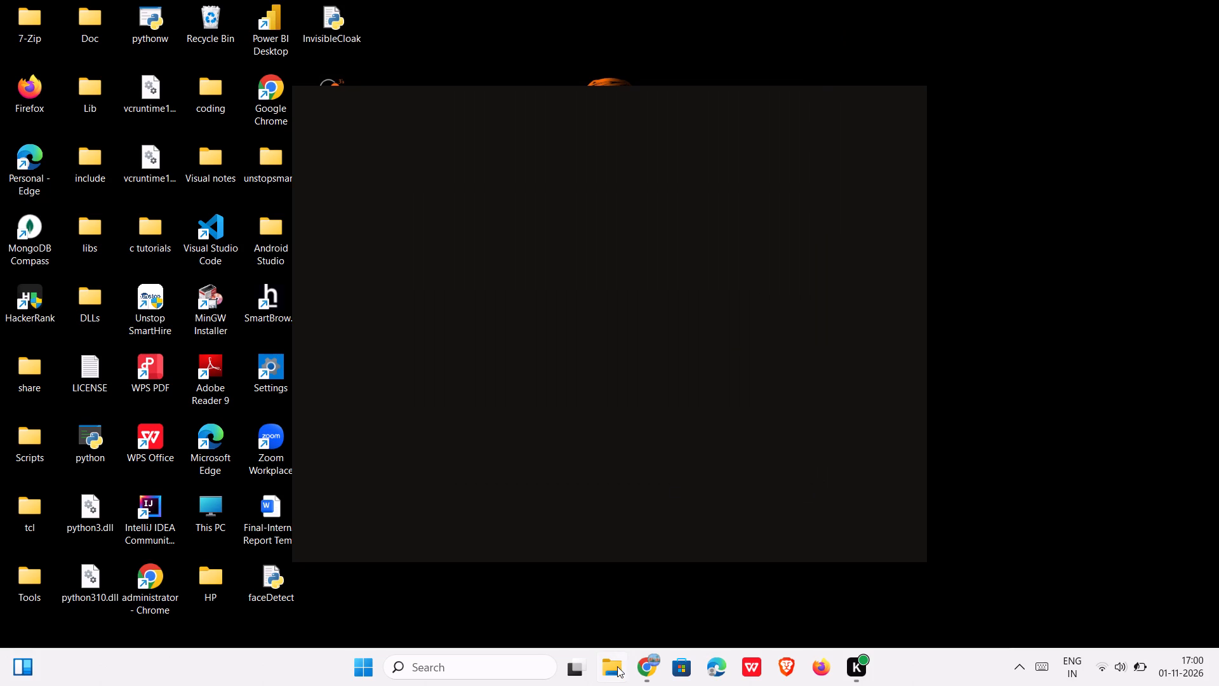
Reopen the Downloads folder and delete the whole Yesterday group of WhatsApp videos dated 2026-10-31.
left_click(617, 666)
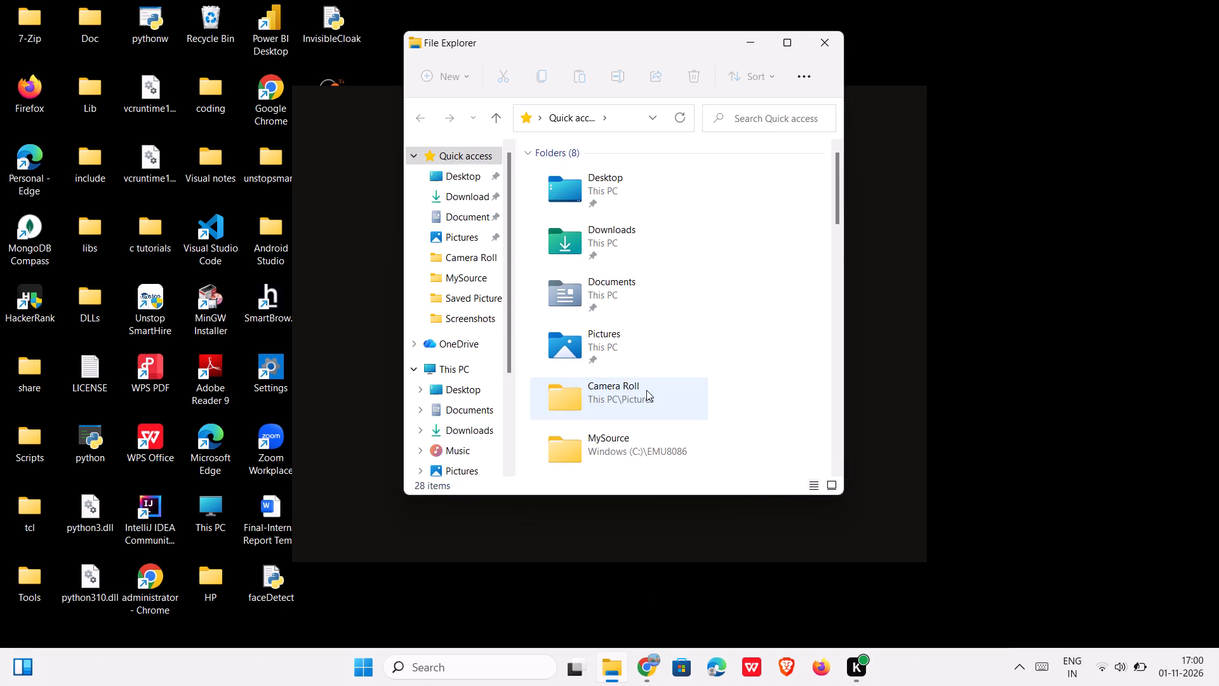
left_click_drag(468, 206, 467, 198)
left_click(467, 198)
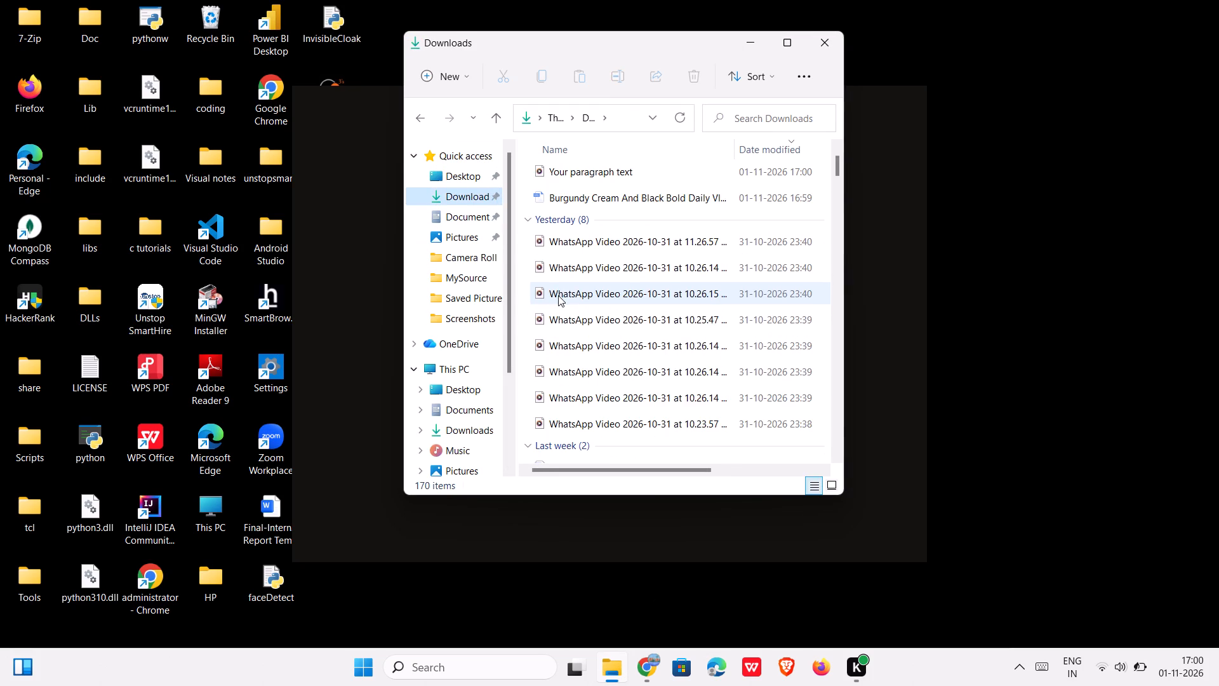
left_click(582, 222)
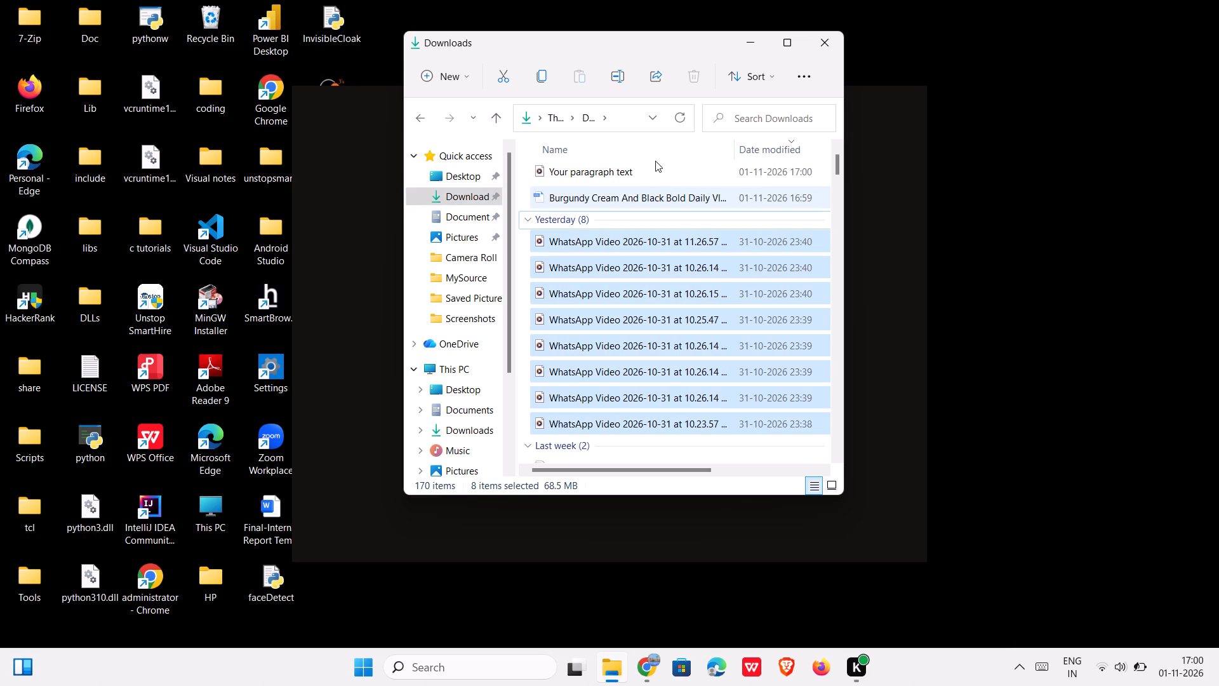
left_click(695, 69)
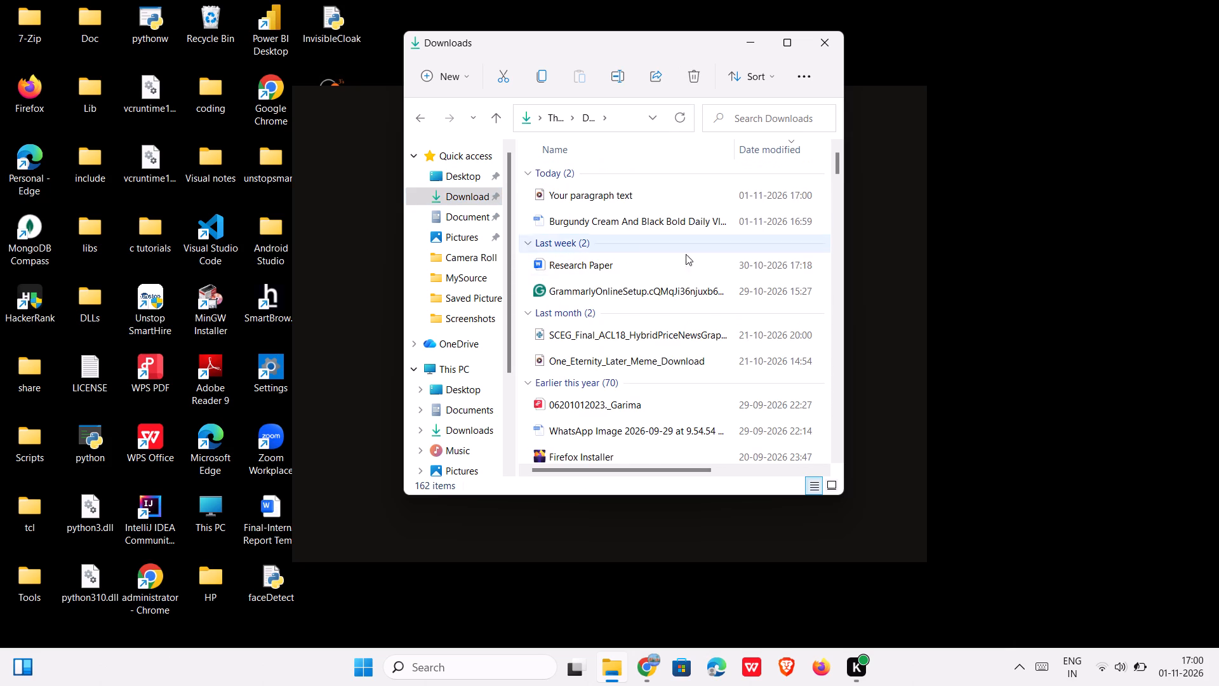
Delete the GrammarlyOnlineSetup installer from the Downloads folder and close the folder window.
left_click(655, 280)
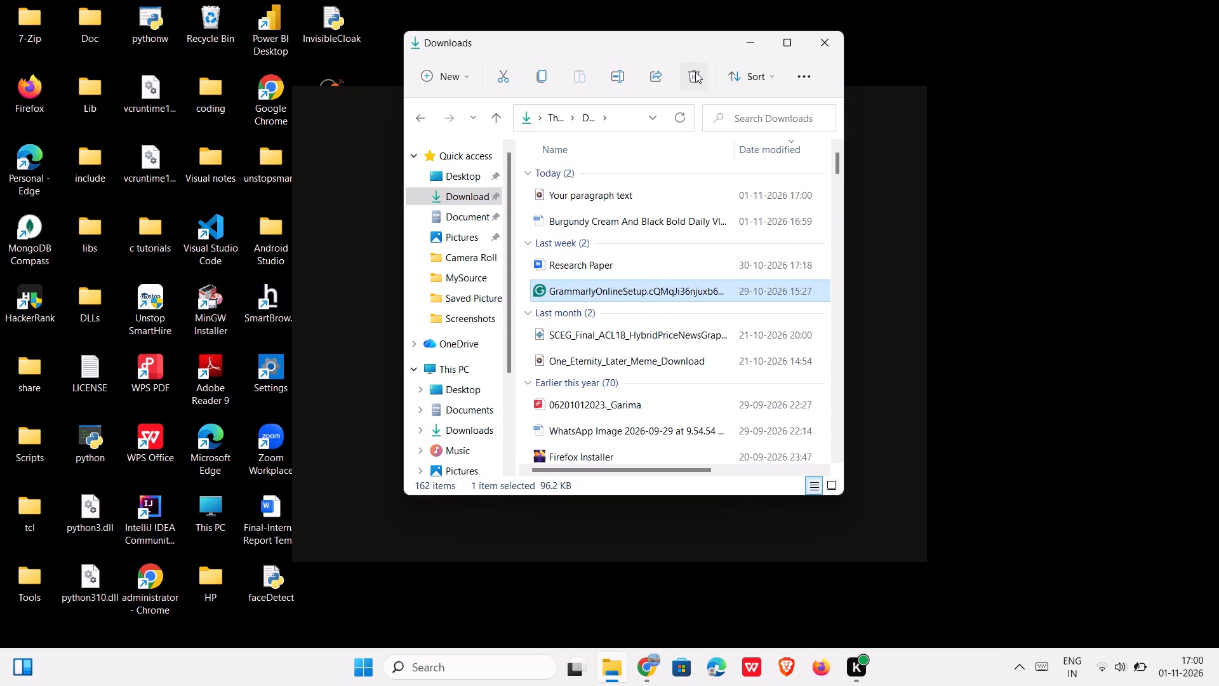
left_click(695, 72)
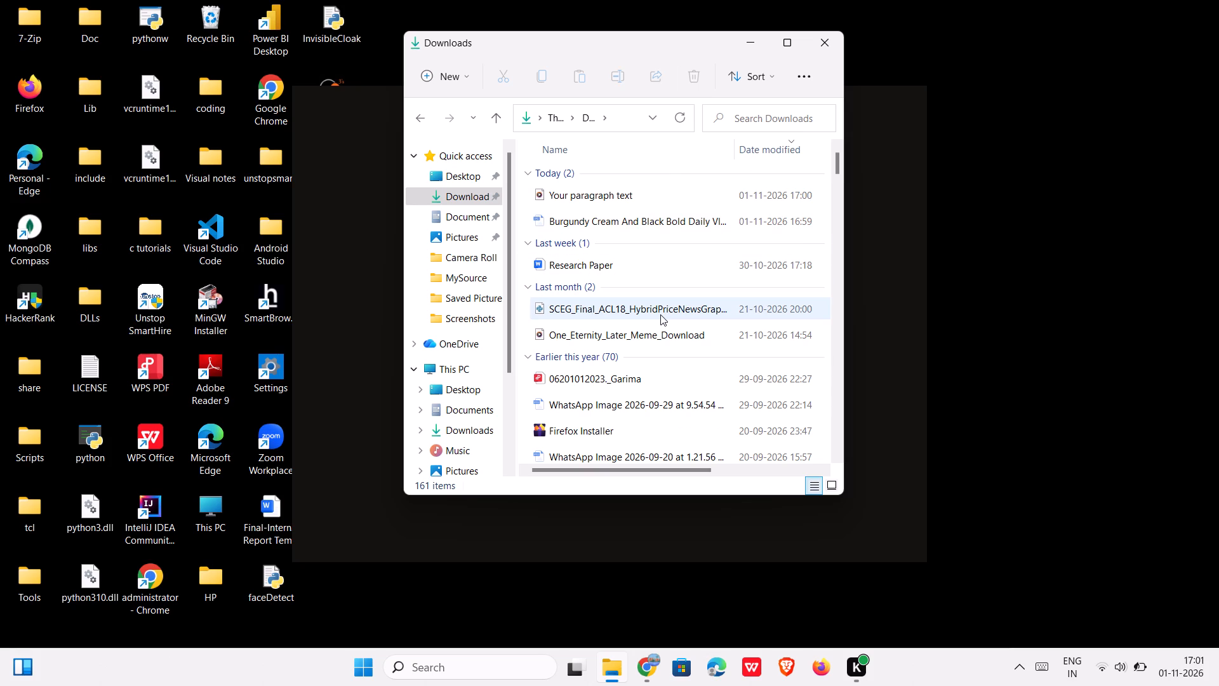
left_click(820, 52)
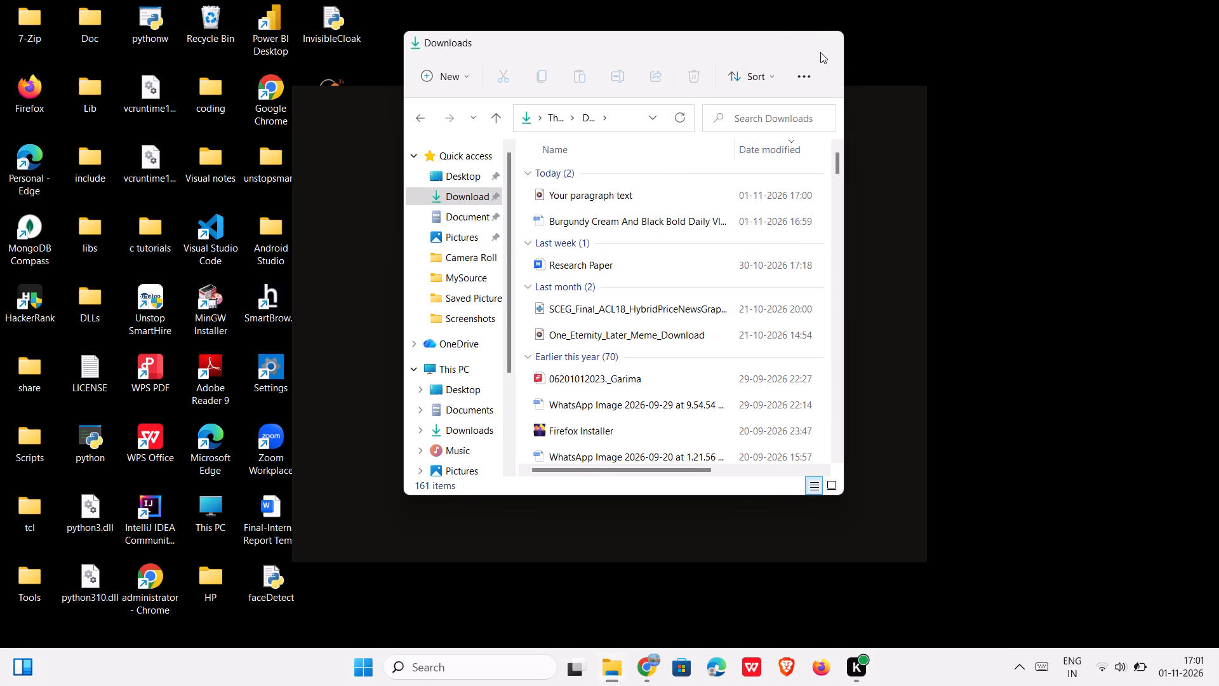
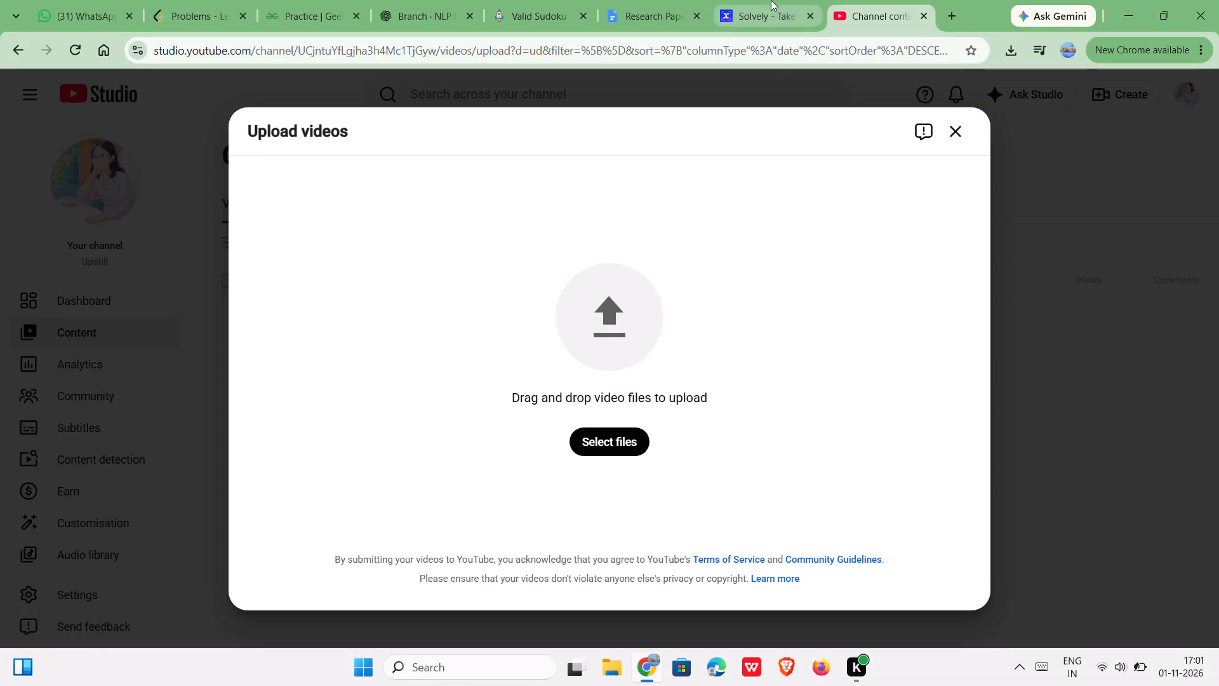
Upload the video file "Your paragraph text" from the Downloads folder.
left_click(1009, 55)
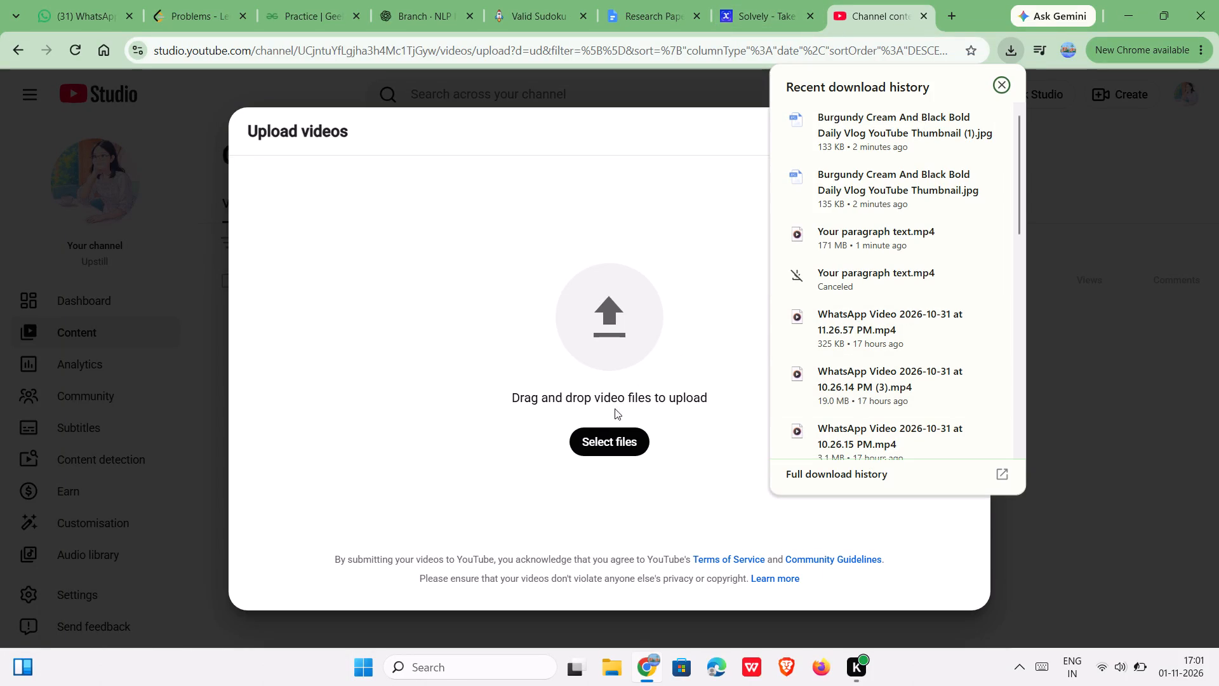
left_click(598, 437)
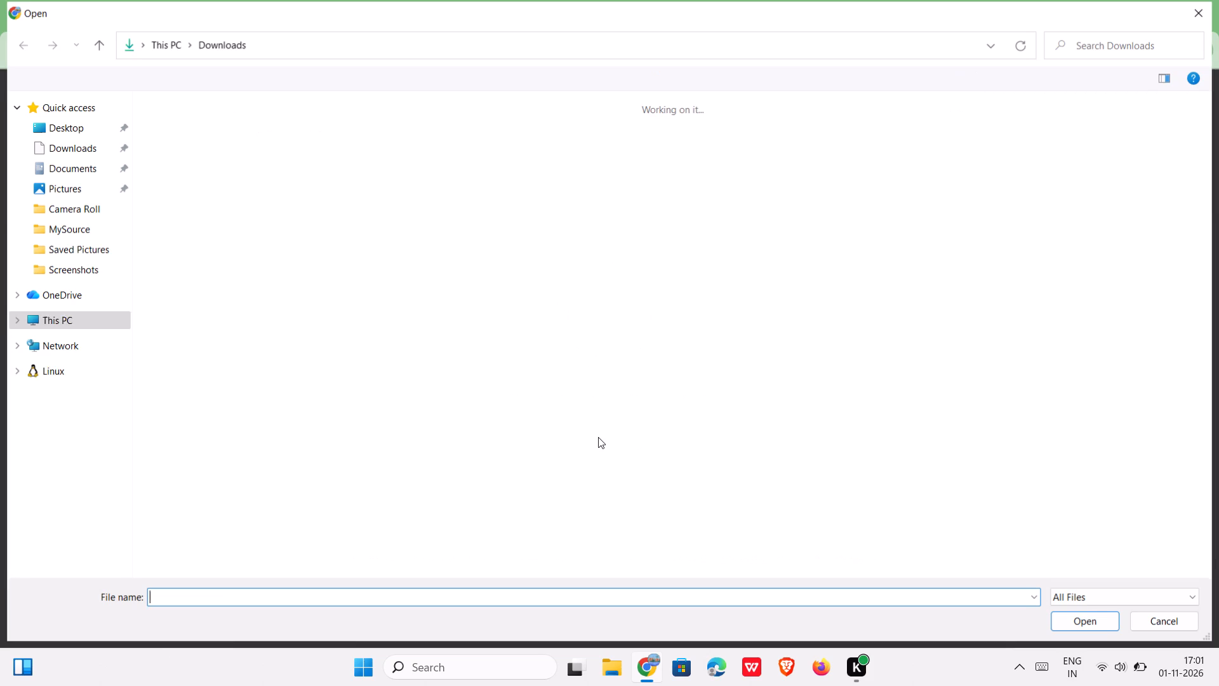
left_click(244, 123)
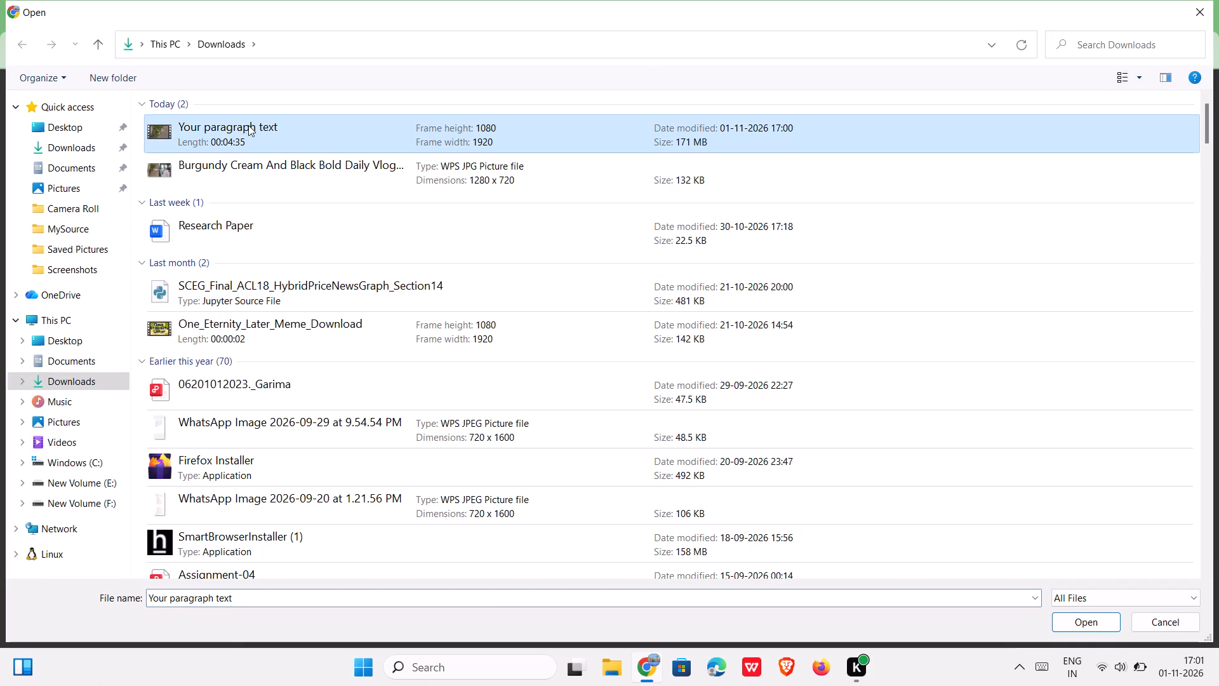
left_click(1078, 620)
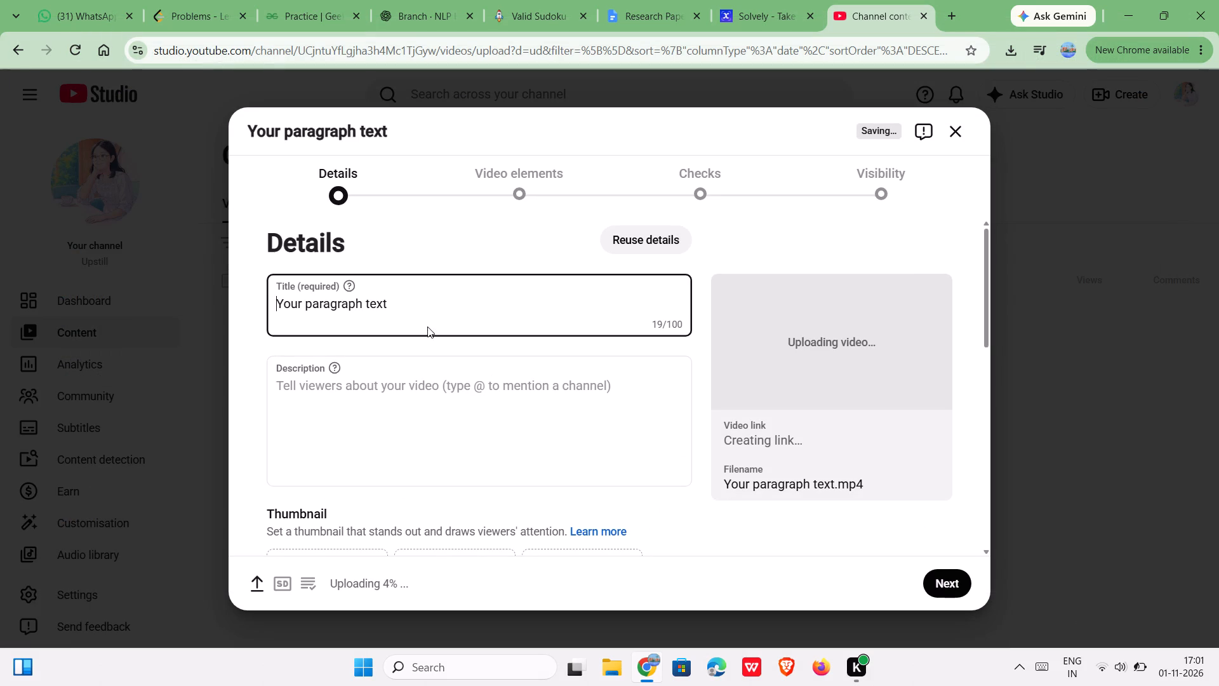
Replace the video title with "A Realistic Day in the life of final year engineering student | Daily Vlog #02".
left_click_drag(418, 308, 256, 300)
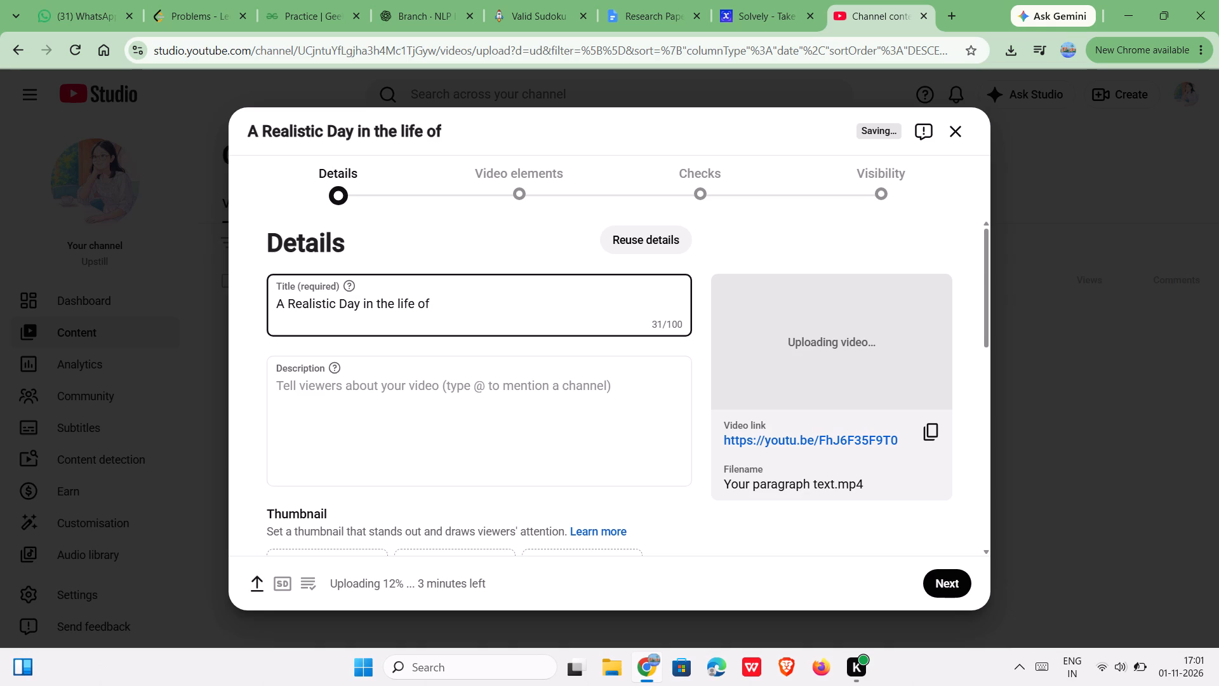
type("final year engineering student")
key("space")
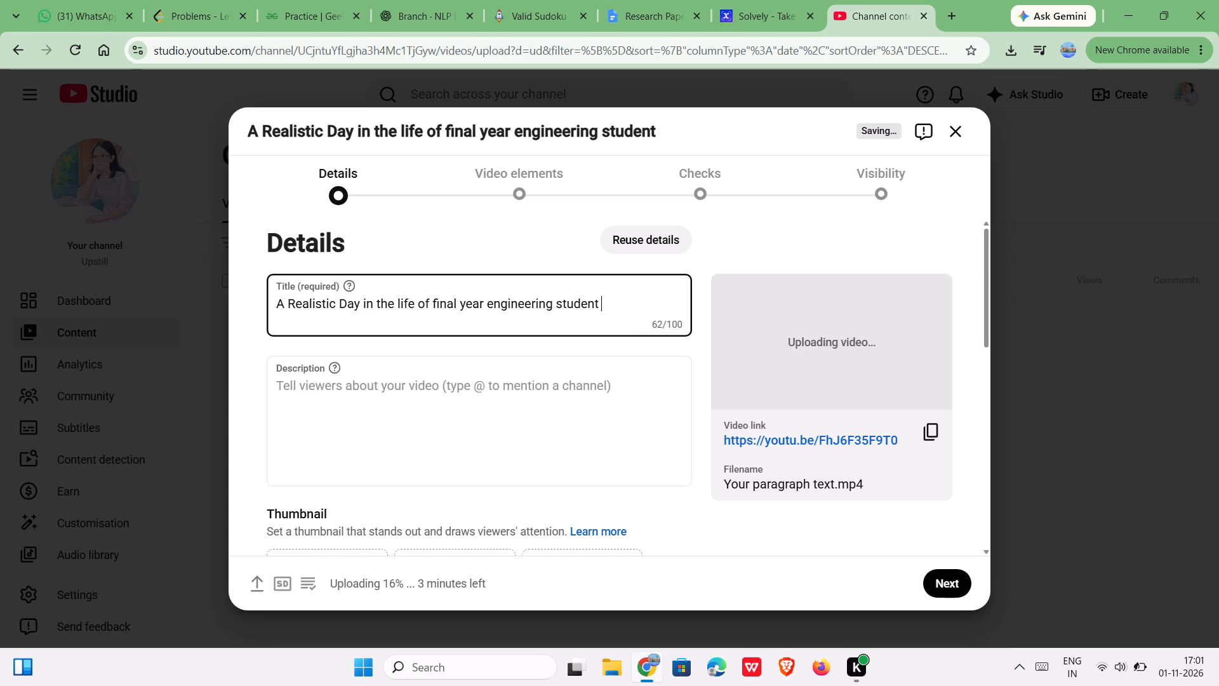
type("|")
key("space")
type("A")
key("space")
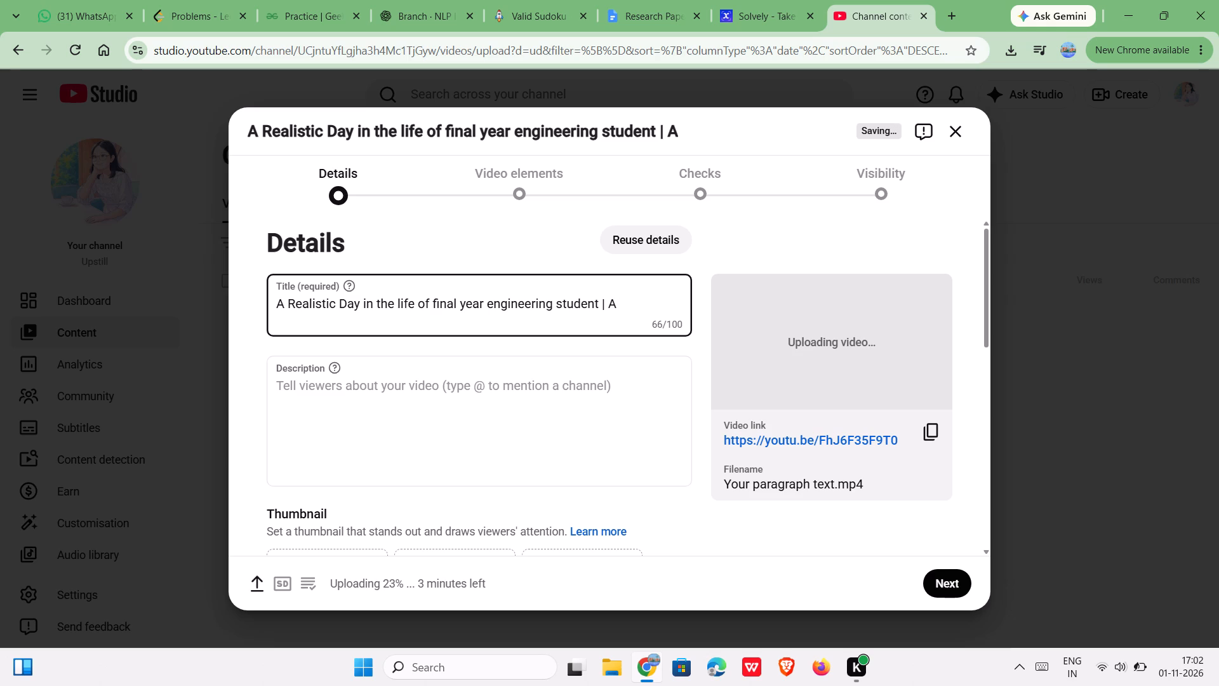
key("BackSpace")
key("BackSpace")
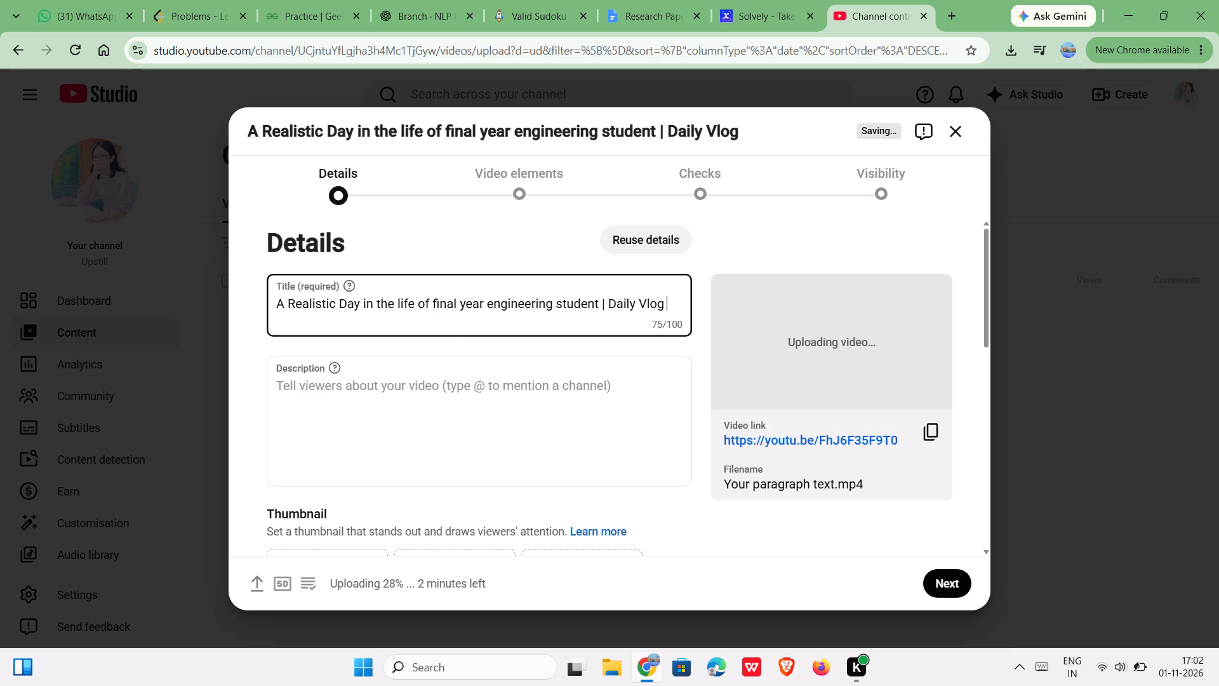
key("shift+numbersign")
type("02")
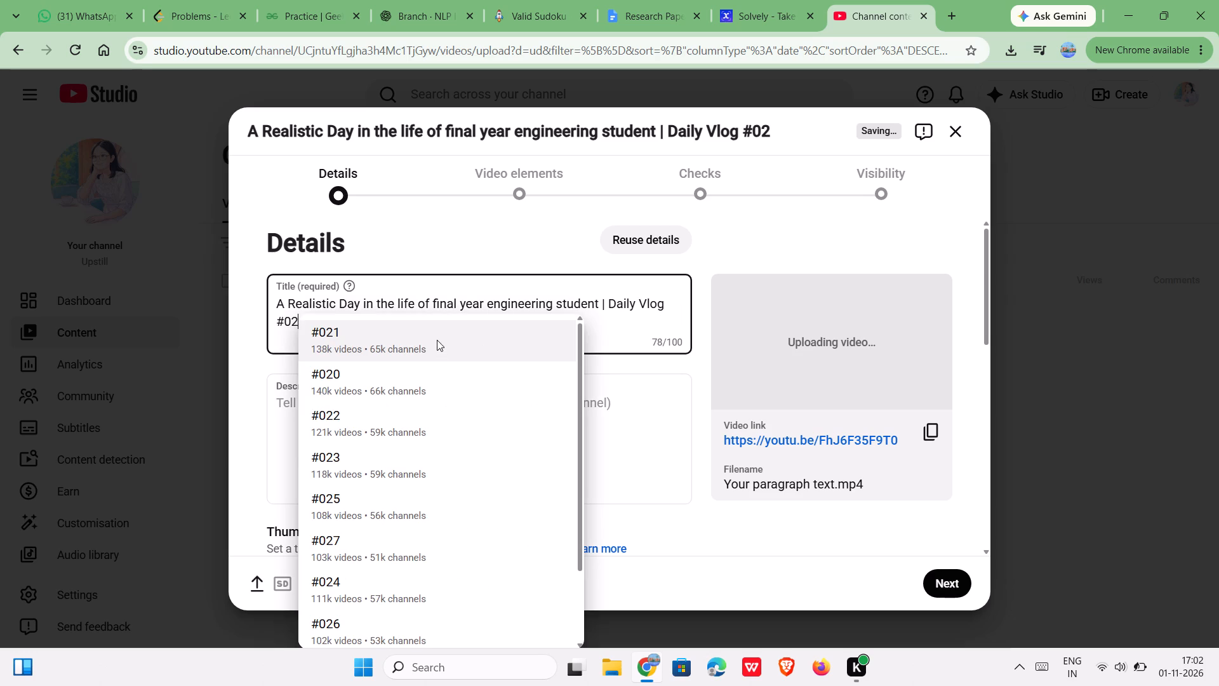
left_click(589, 302)
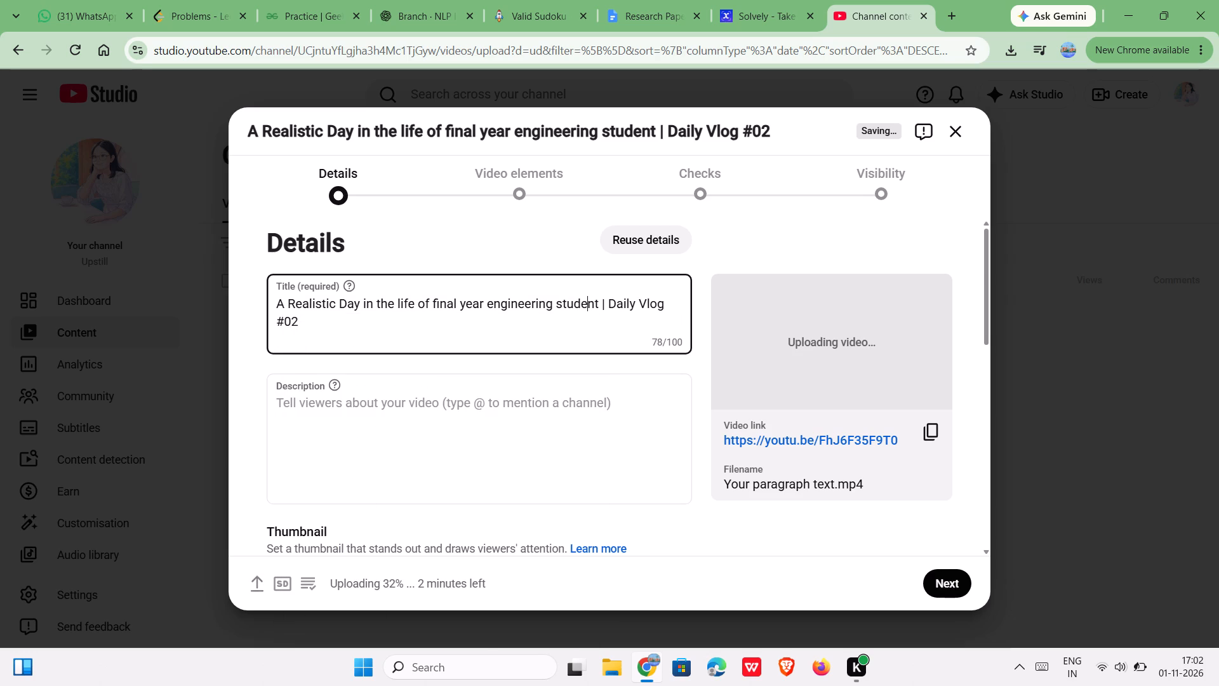
Append "| Upstill | Aesthetic Vlog" to the end of the video title.
left_click(326, 325)
key("space")
key("shift+Return")
type("esthetic")
key("space")
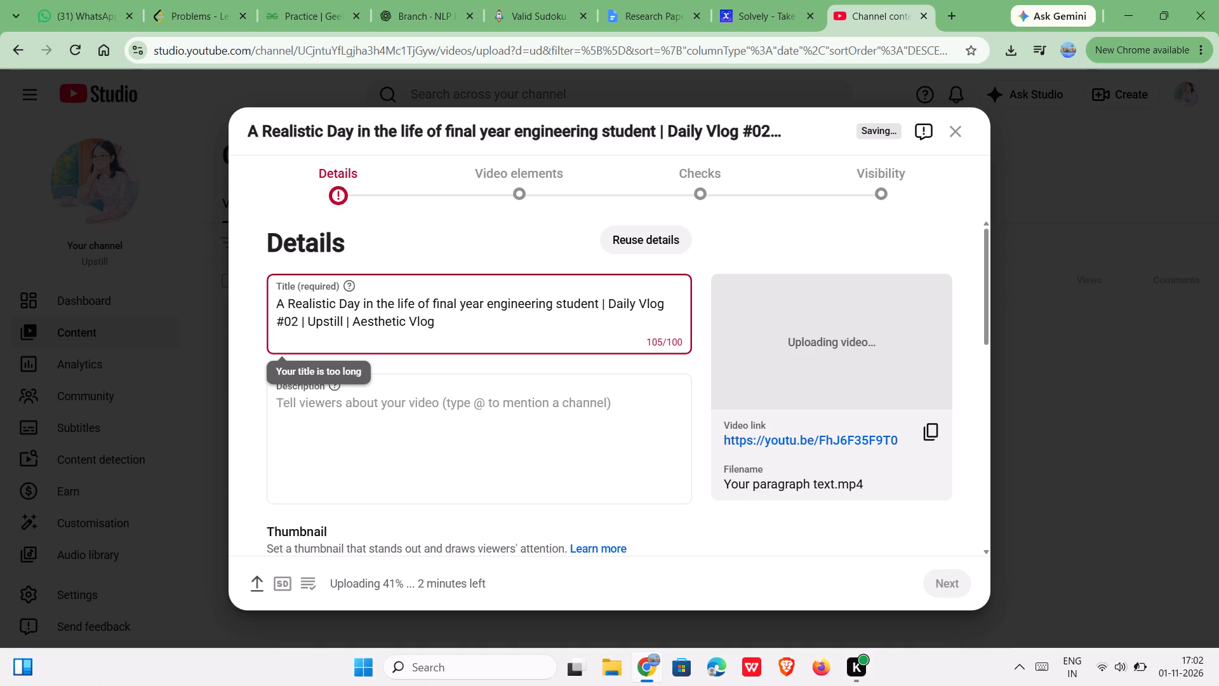
Shorten the video title by removing "Upstill |" before "Aesthetic Vlog".
left_click_drag(350, 324, 310, 322)
key("BackSpace")
left_click(419, 328)
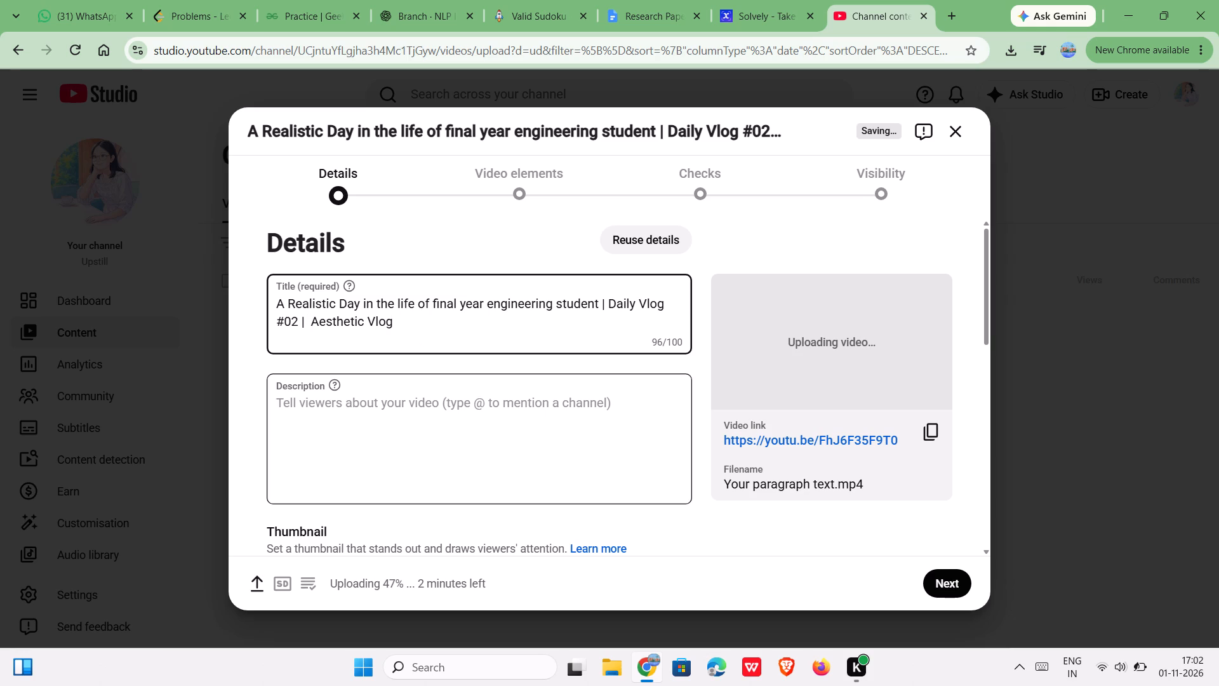
Begin the video description with "The video contains moments appearing in the life of final year engineering student where he/she".
left_click(338, 408)
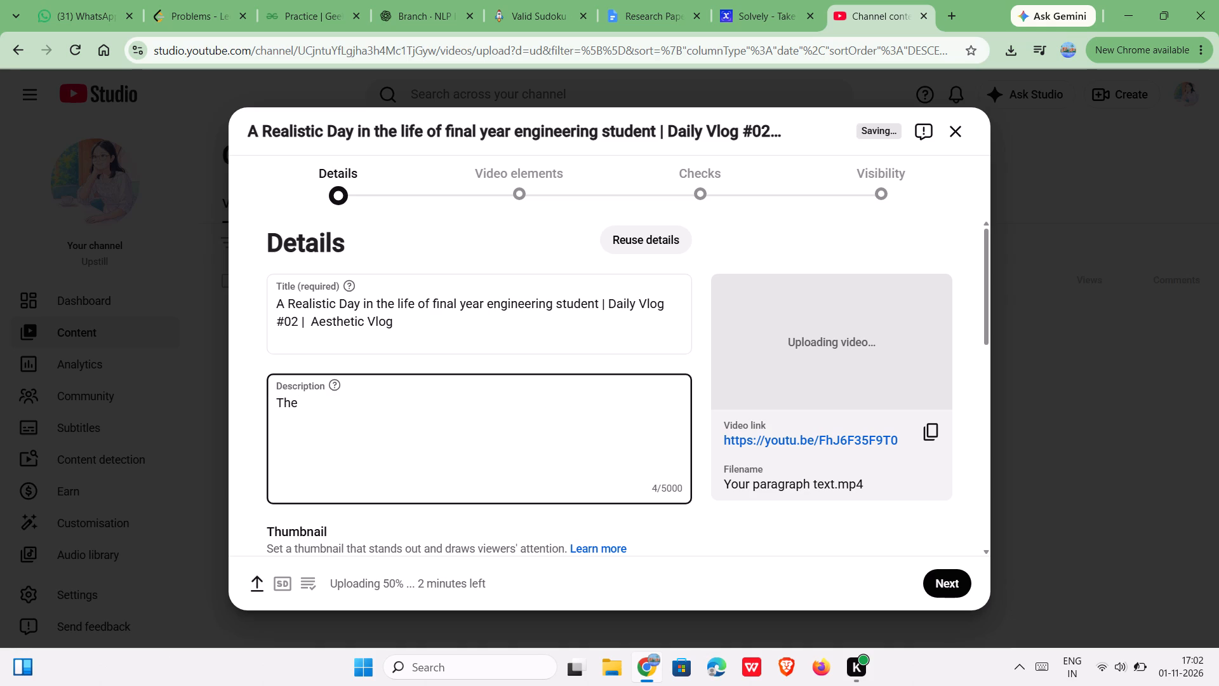
type("vide")
type("o contains")
key("space")
type("mme")
key("BackSpace")
key("BackSpace")
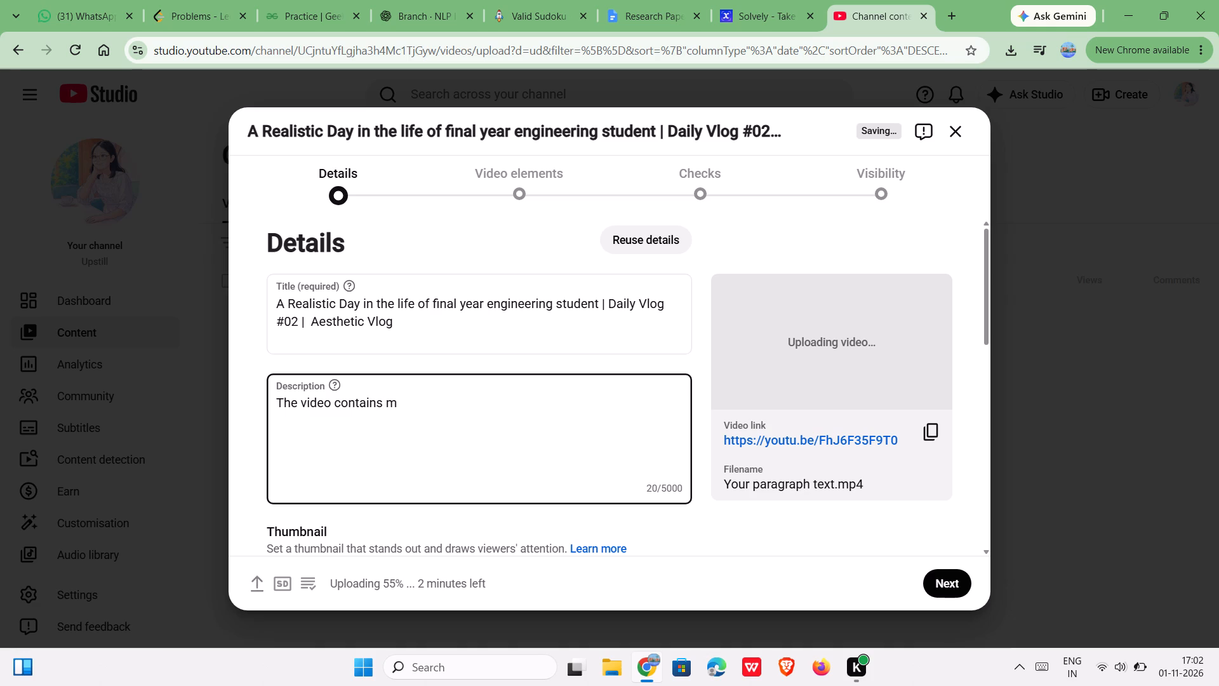
type("oments appearing in he")
key("space")
key("BackSpace")
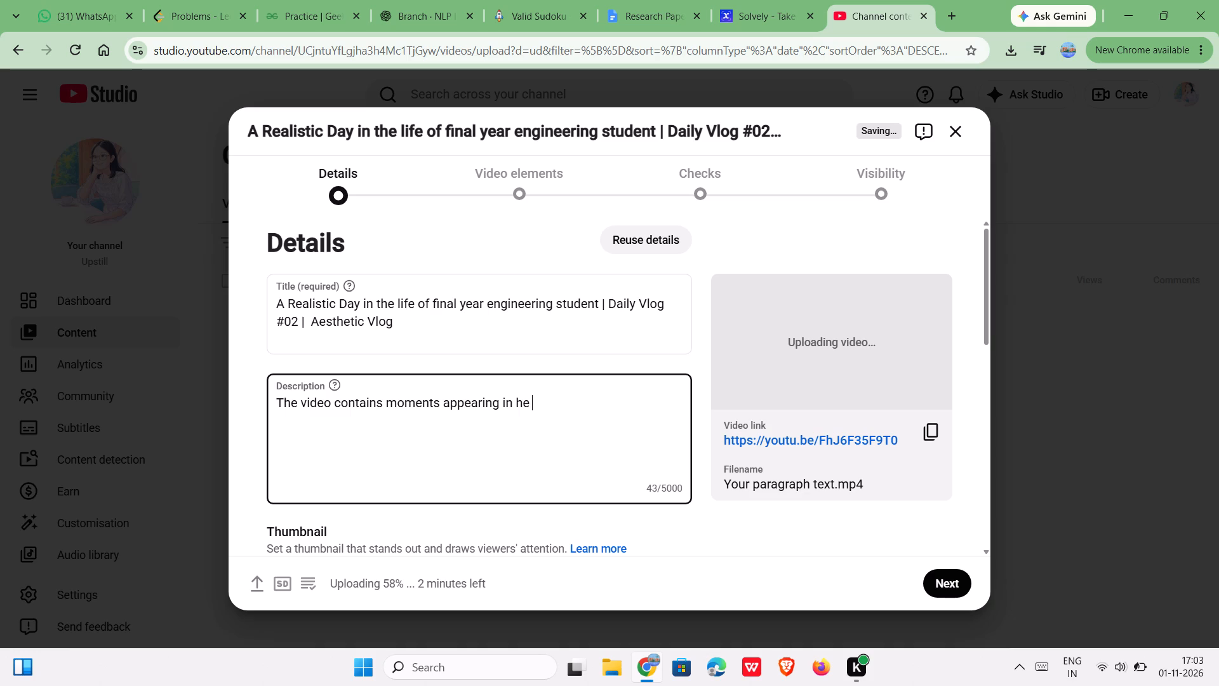
key("BackSpace")
key("BackSpace")
type("the lid")
key("BackSpace")
type("fe of final year engineering s")
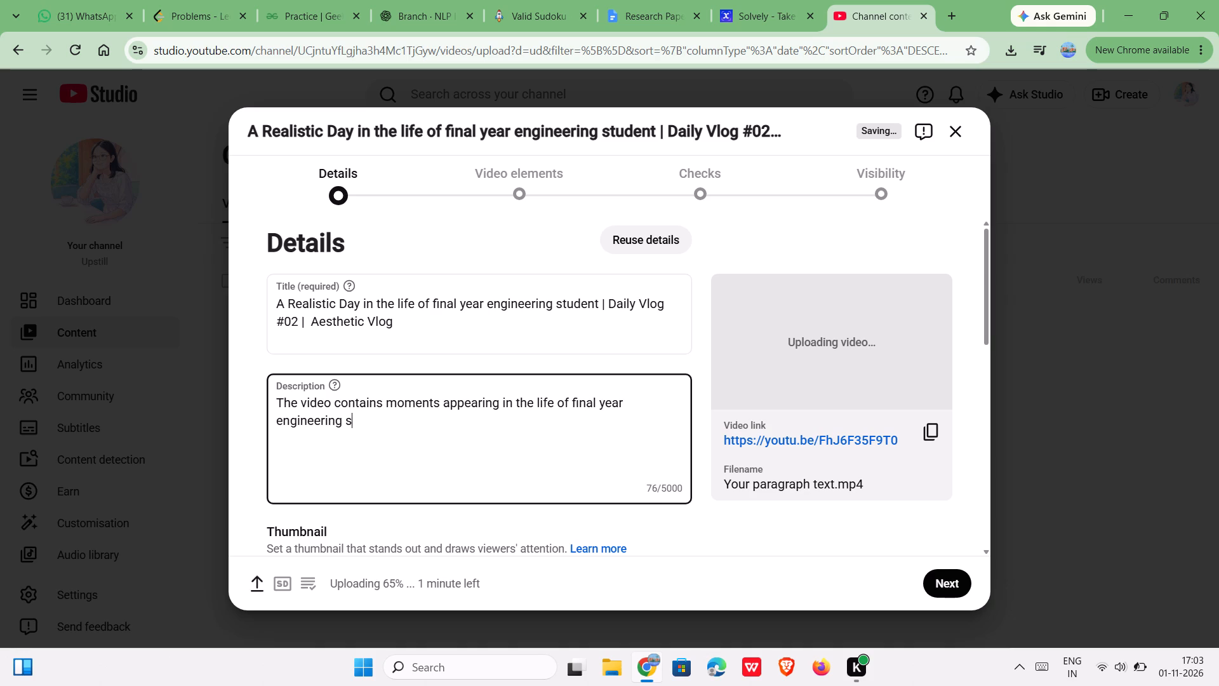
type("tudem")
key("BackSpace")
type("nt where he/she")
key("space")
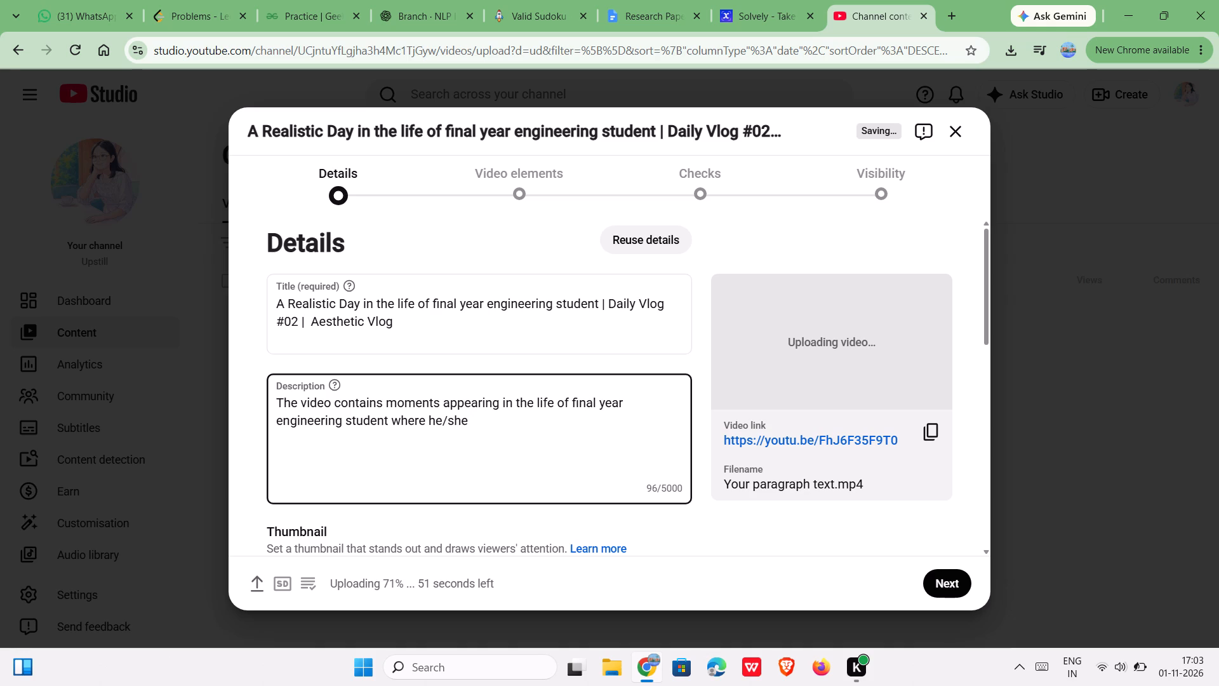
Continue the description sentence with "struck between the responsibilities".
type("strcu")
key("BackSpace")
key("BackSpace")
key("BackSpace")
type("uck")
key("space")
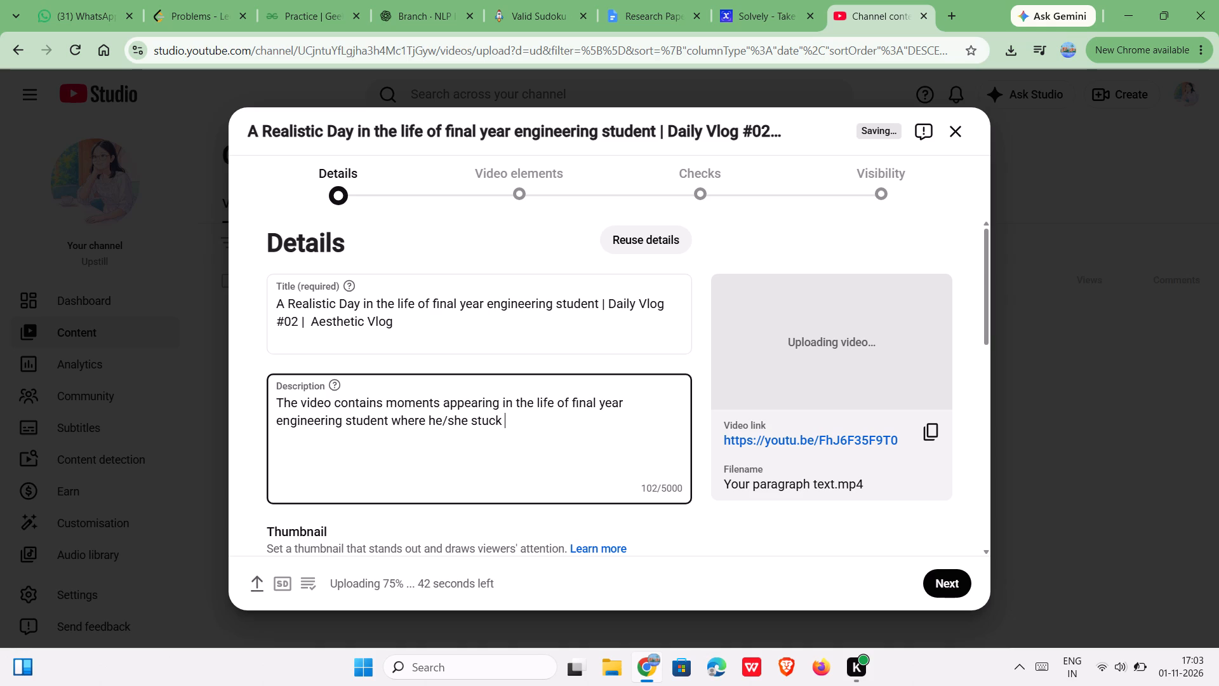
key("BackSpace")
key("BackSpace")
key("BackSpace")
key("BackSpace")
key("BackSpace")
key("BackSpace")
type("struck between the responsibilit")
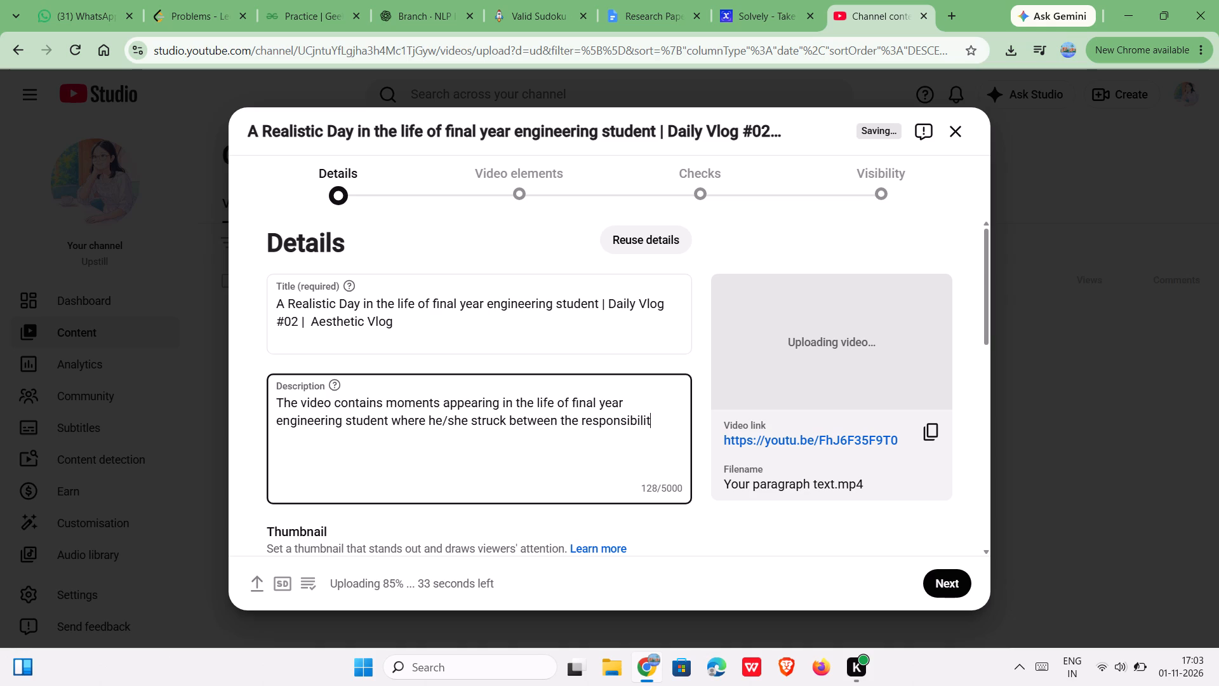
type("ies")
key("space")
Complete the description sentence with "of academic commitements and placement preparations." and add two line breaks after it.
type("of ace")
key("BackSpace")
type("ademics")
key("space")
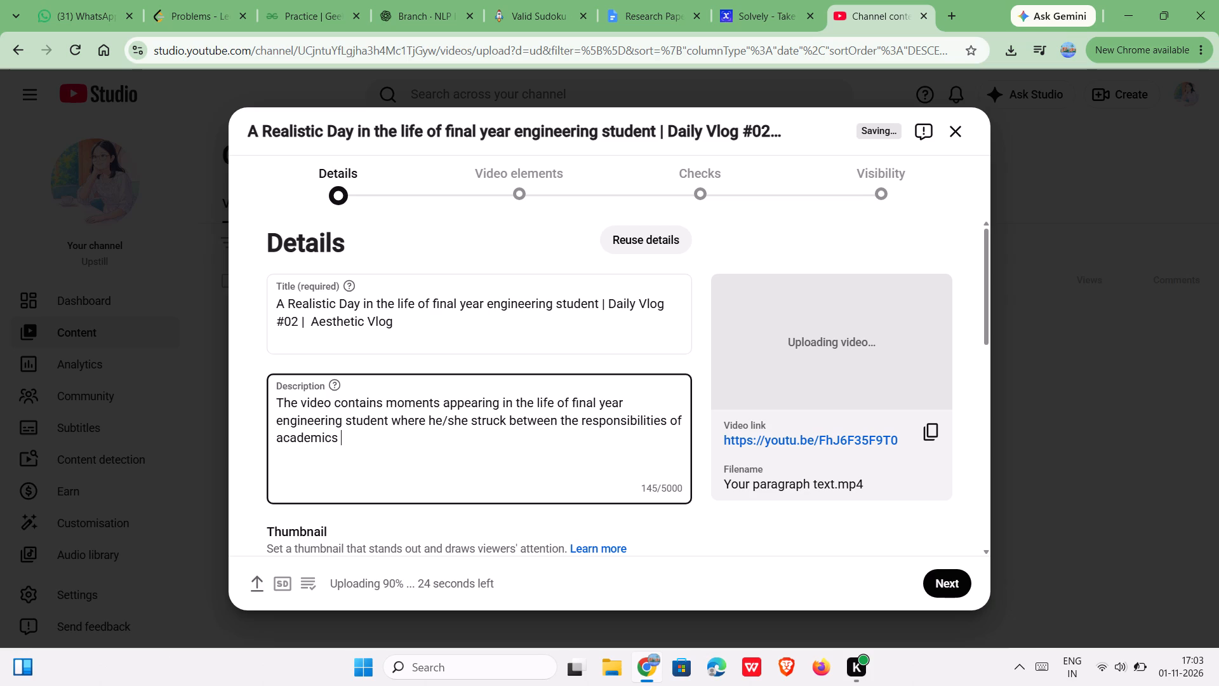
key("BackSpace")
key("BackSpace")
key("space")
type("commitements and")
key("space")
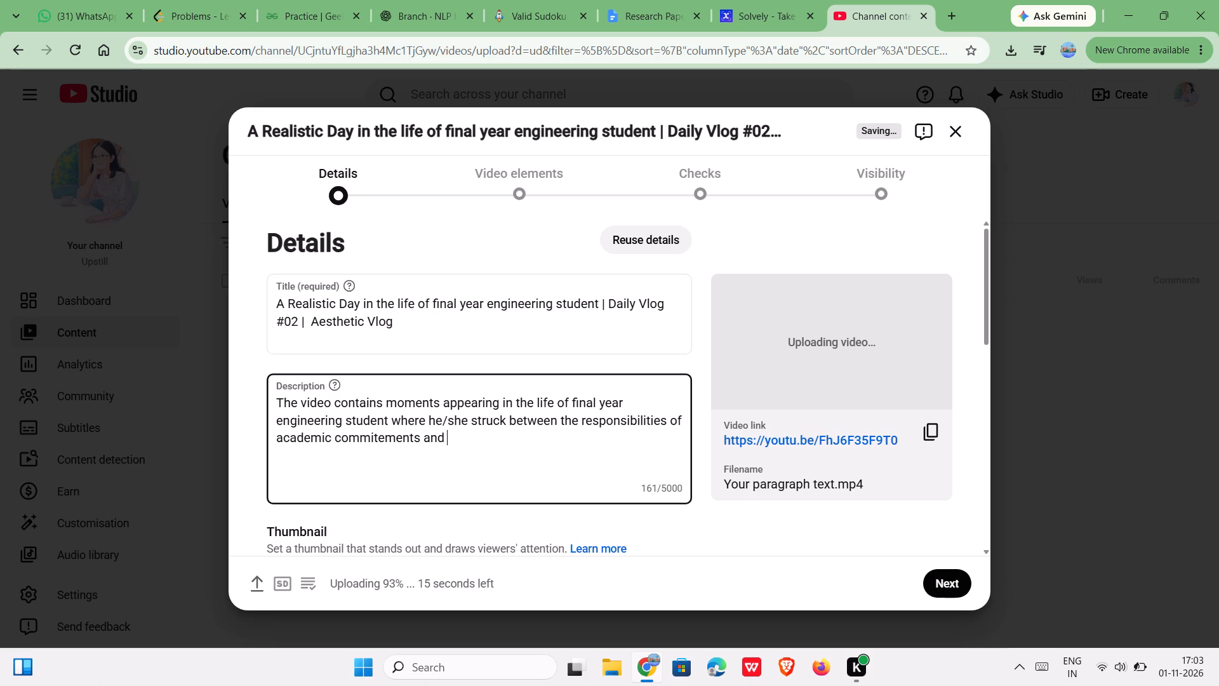
type("placement preparations")
key("space")
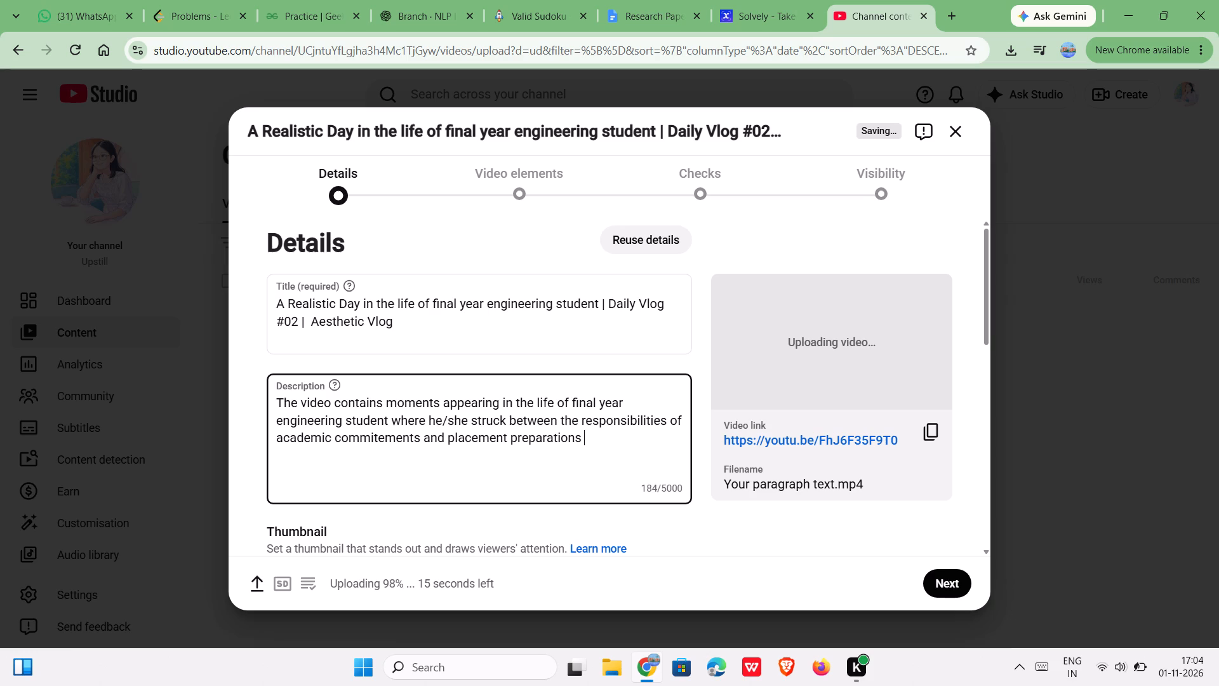
key("Left")
key("period")
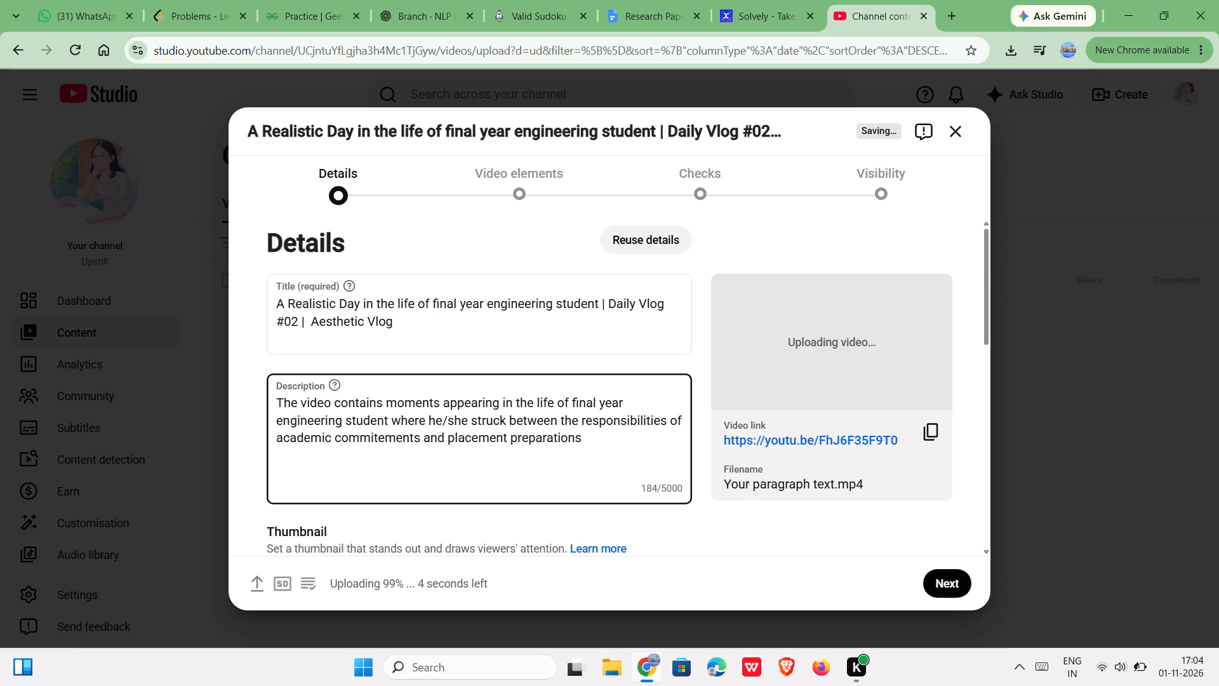
key("Return")
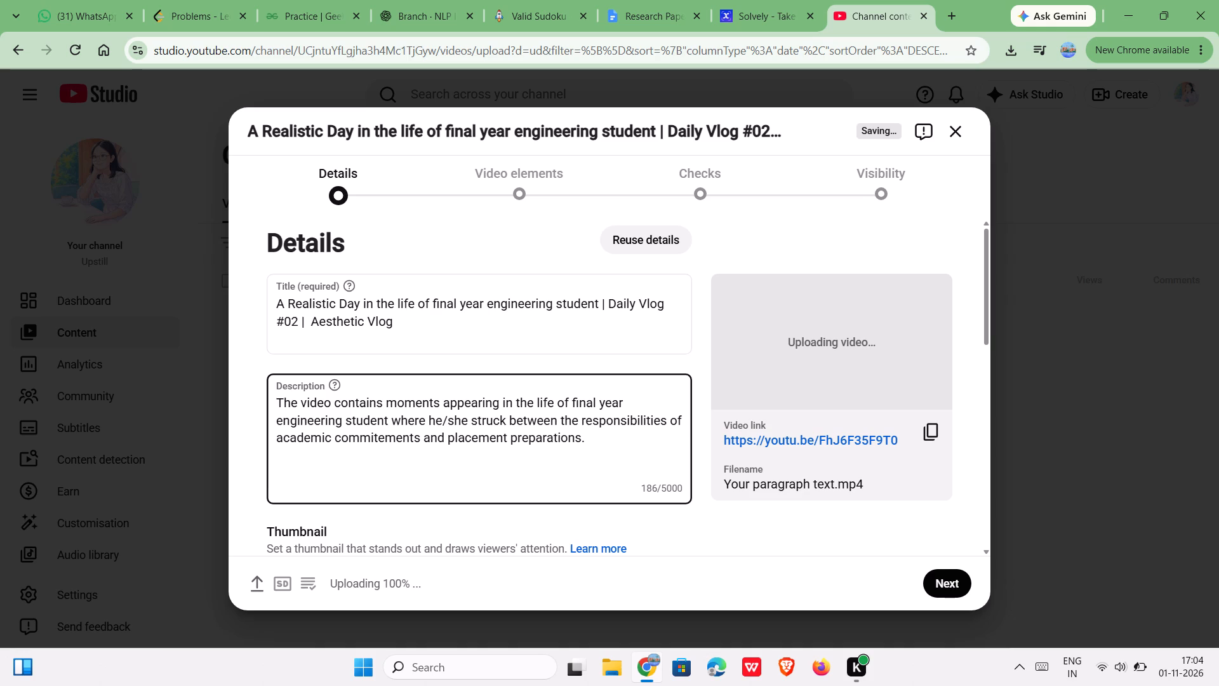
key("Return")
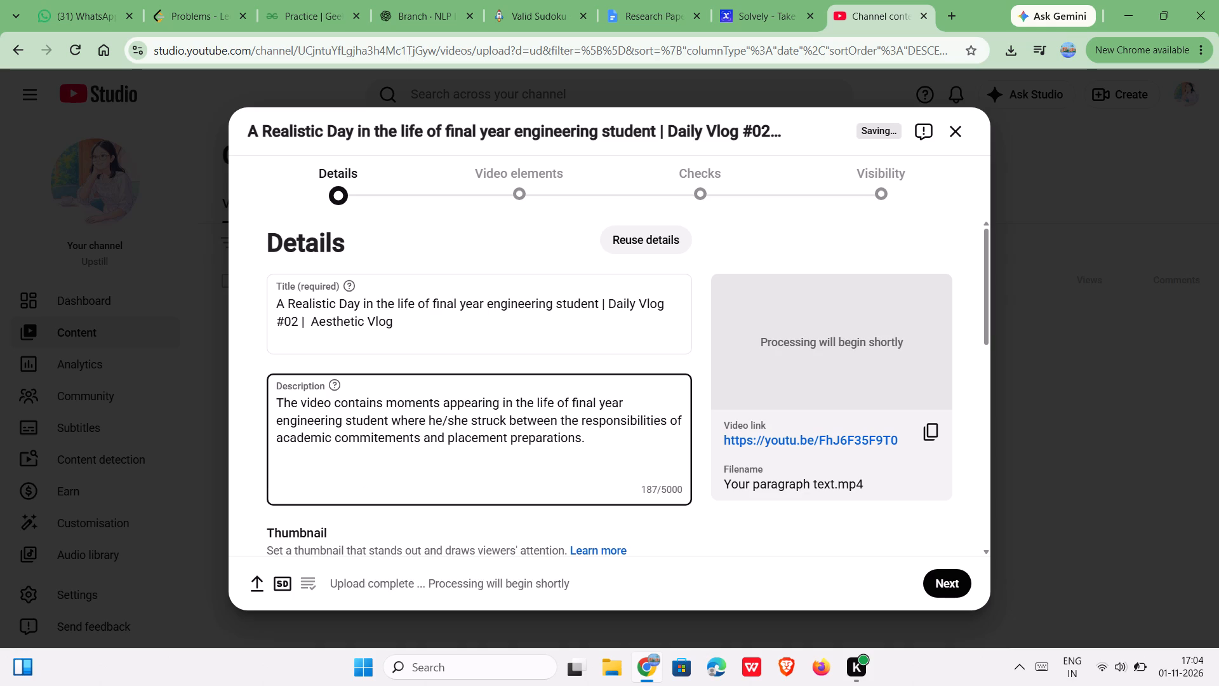
Upload the image "Burgundy Cream And Black Bold Daily Vlog YouTube Thumbnail (1)" from Downloads as the video's thumbnail.
left_click(289, 469)
scroll(465, 469, "down", 1)
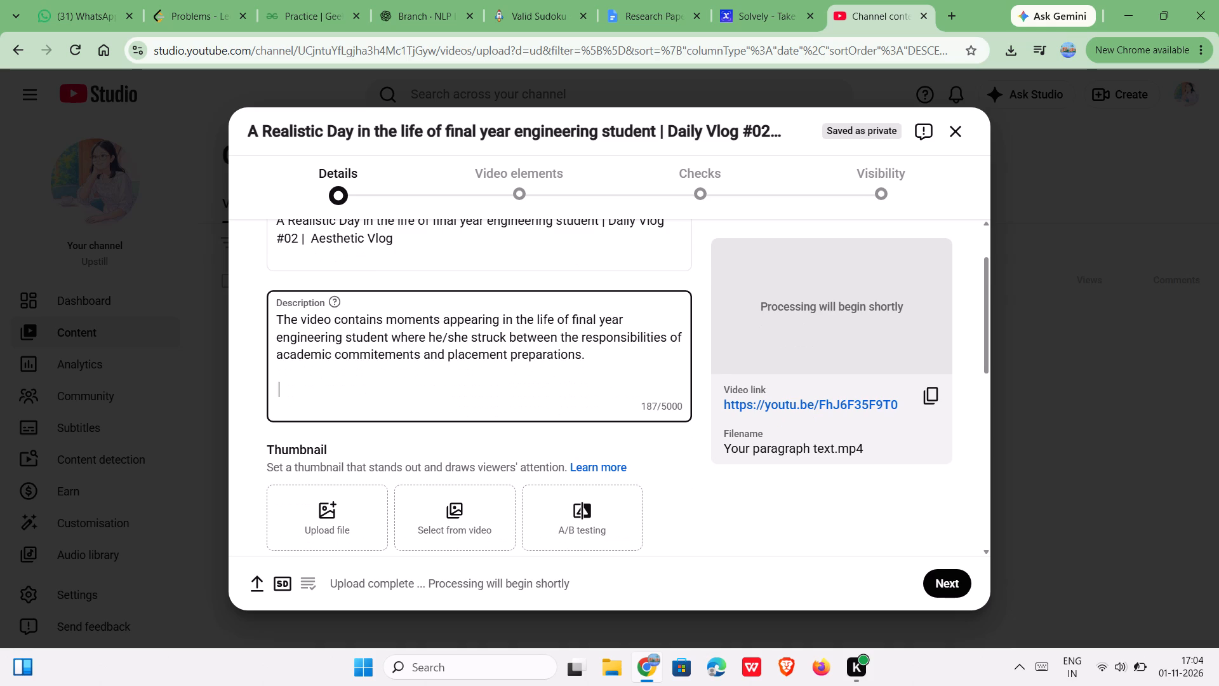
scroll(406, 499, "down", 1)
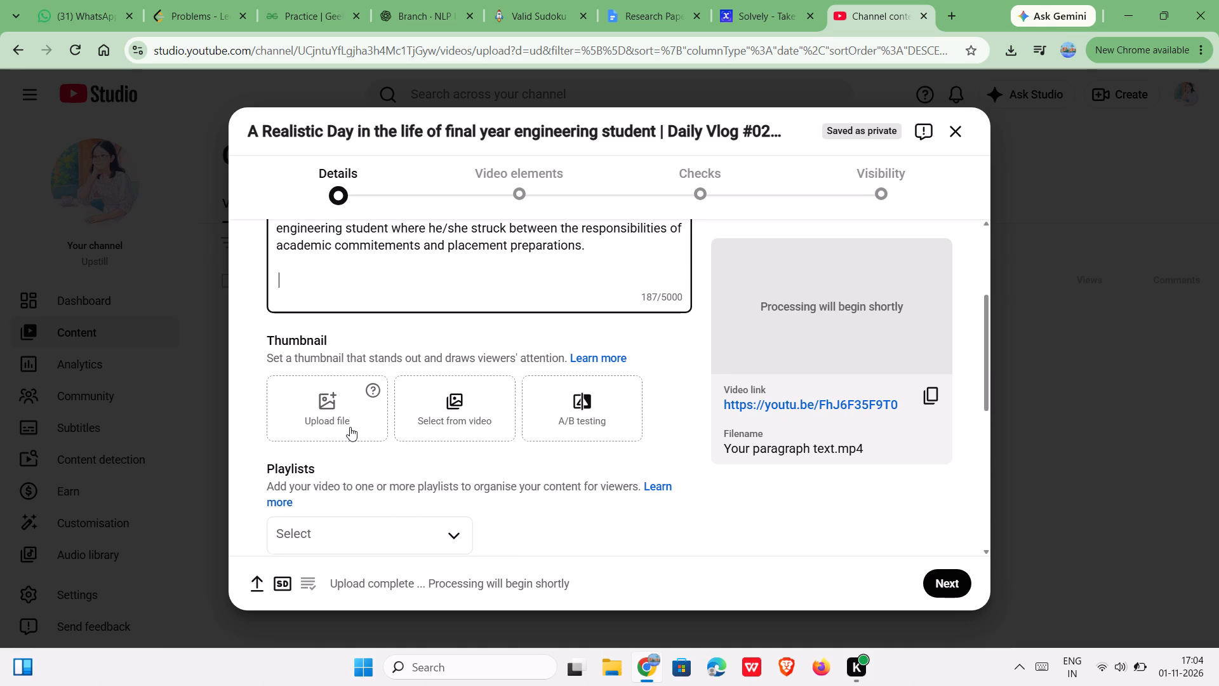
left_click(350, 427)
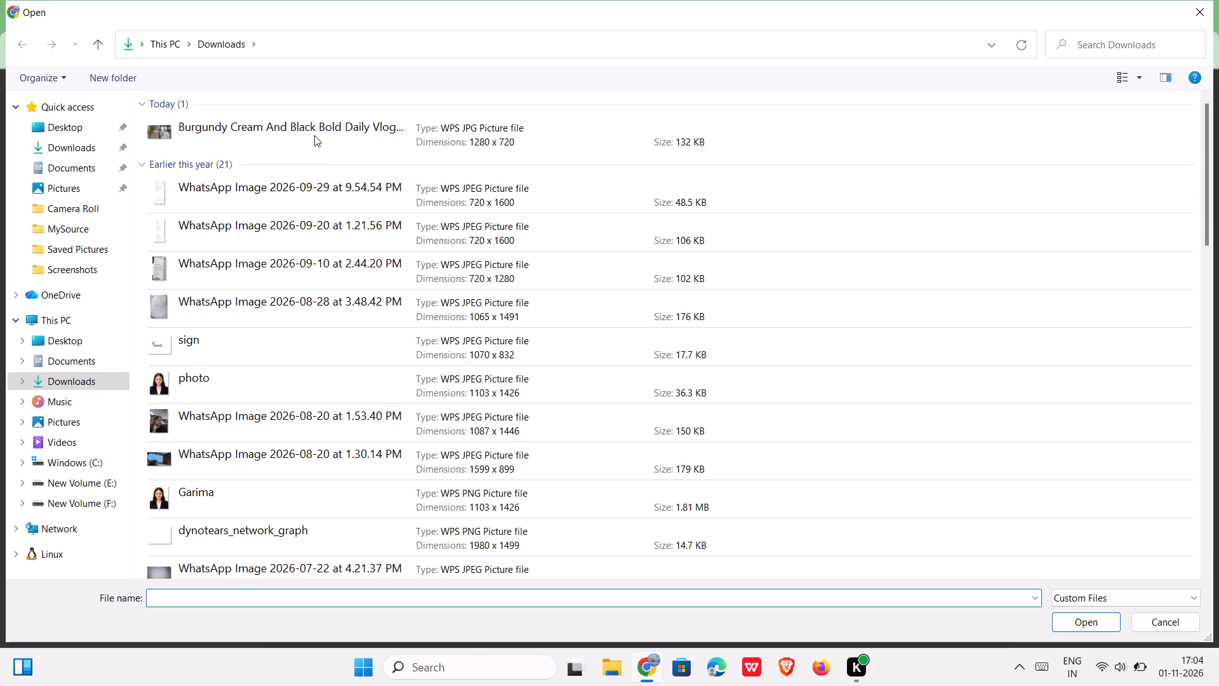
left_click(317, 128)
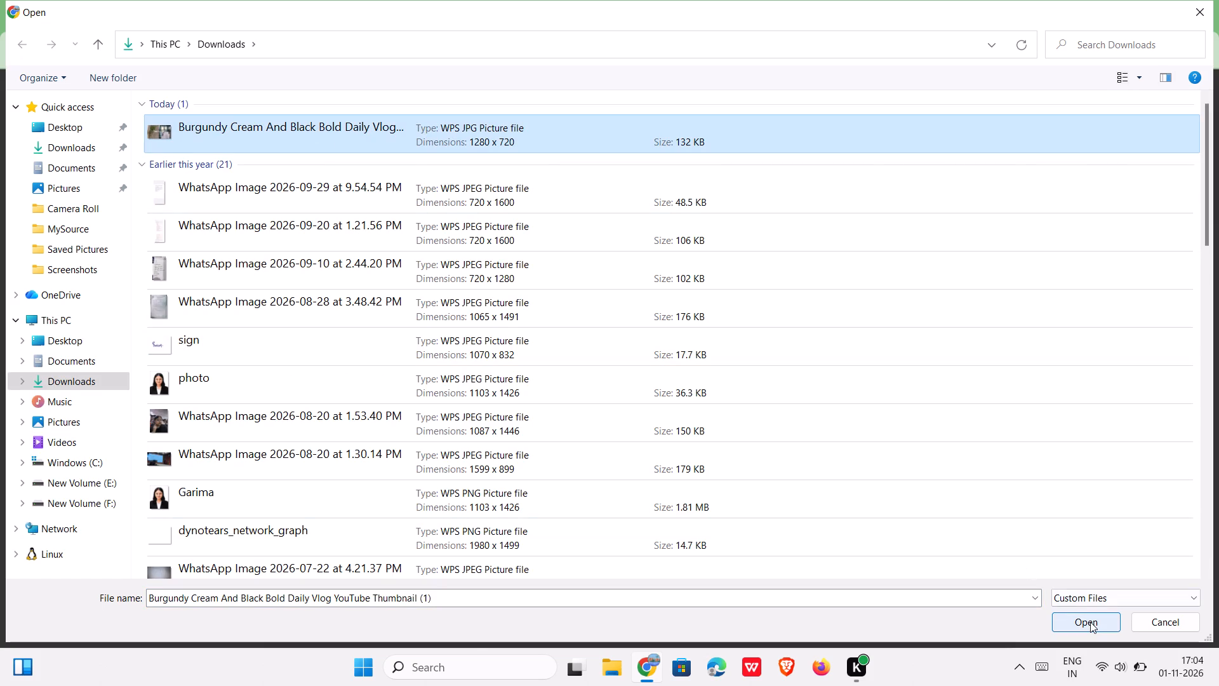
left_click(1090, 622)
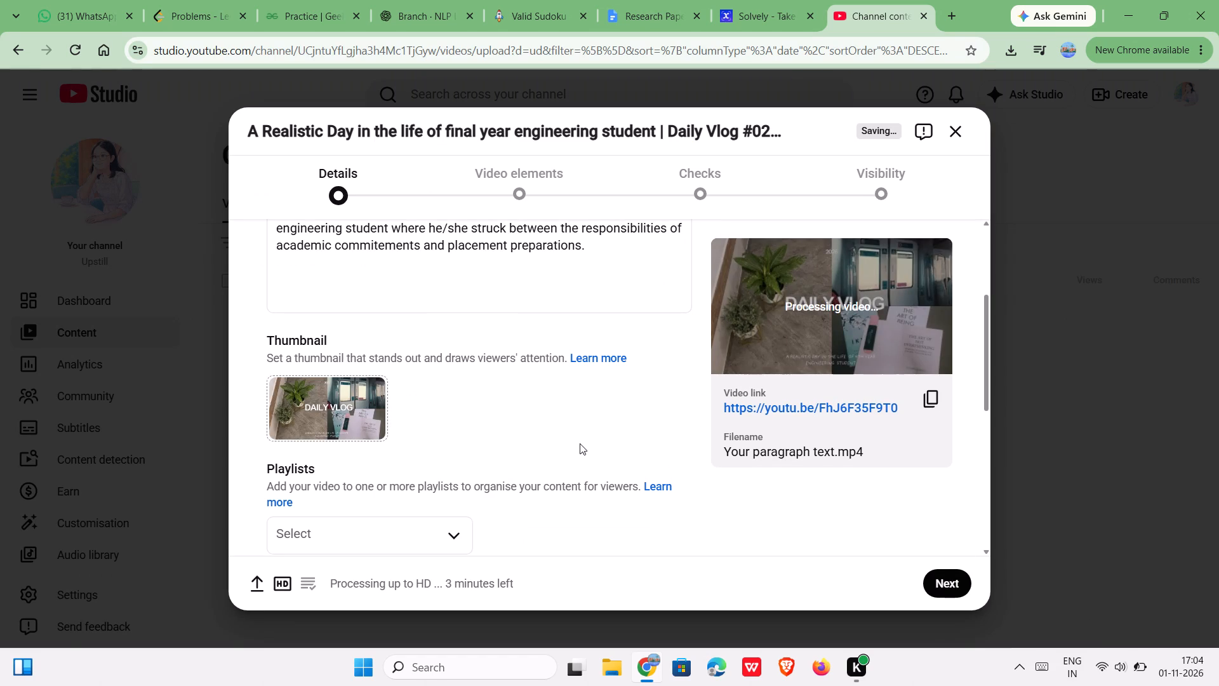
Set the video's audience to "No, it's not Made for Kids".
scroll(580, 443, "up", 3)
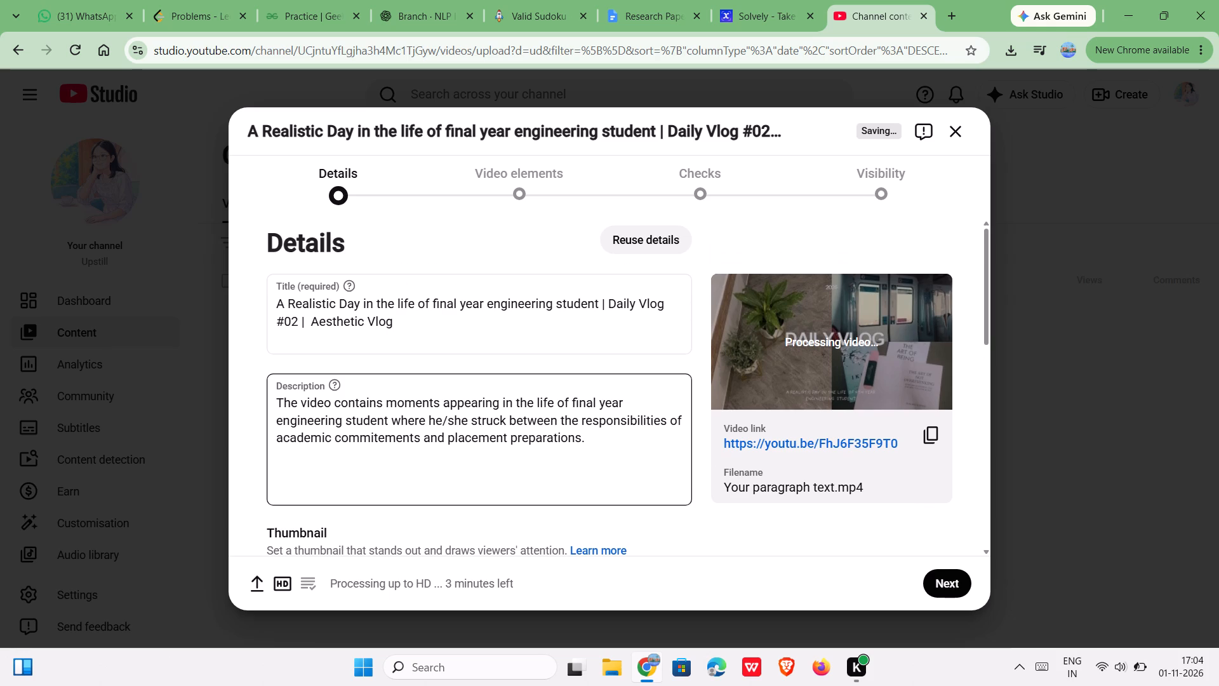
scroll(580, 443, "down", 5)
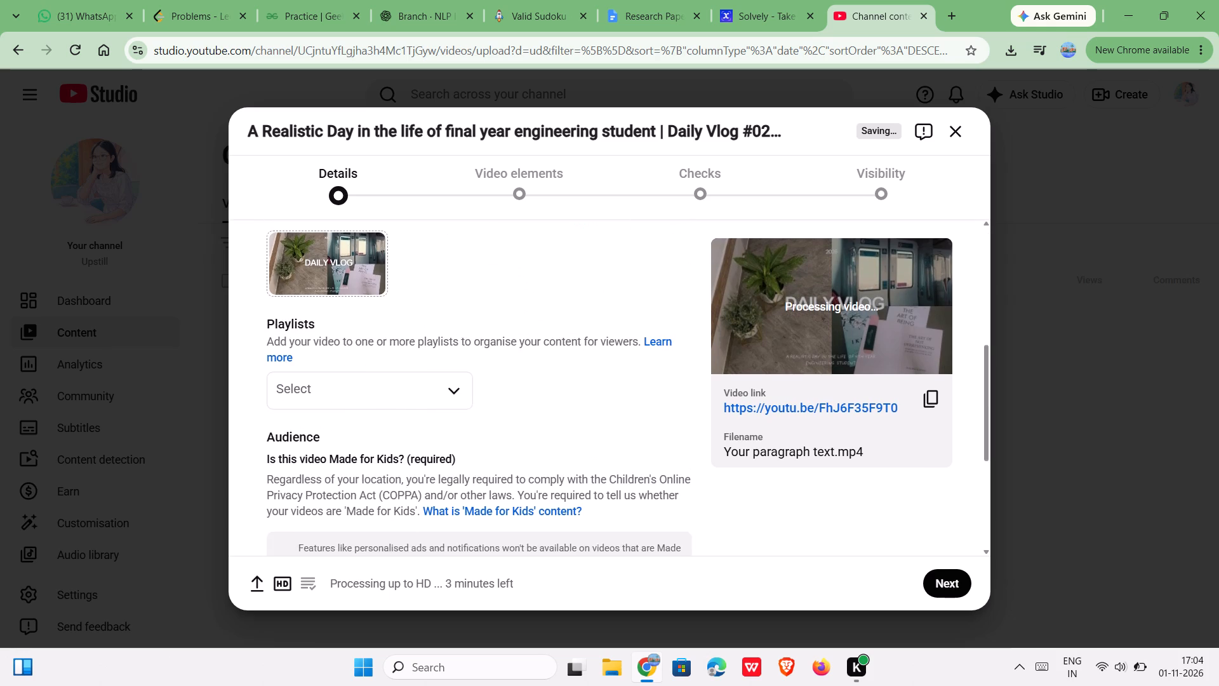
scroll(580, 443, "down", 2)
scroll(580, 443, "up", 2)
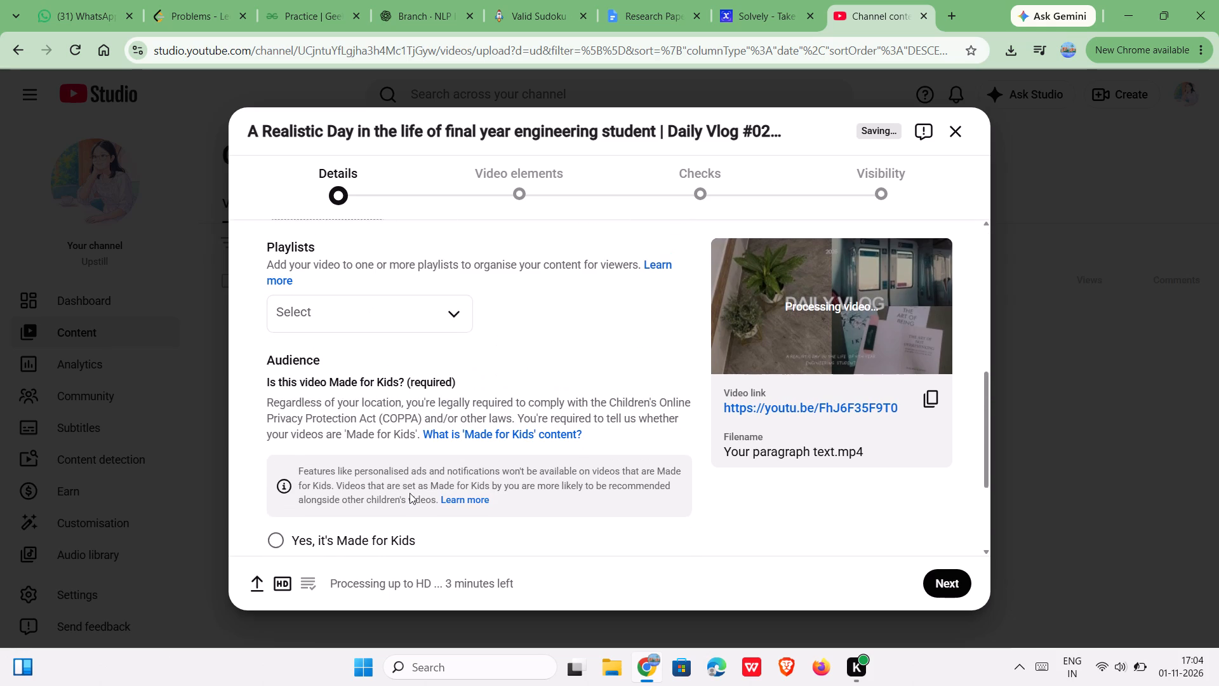
scroll(410, 493, "down", 1)
left_click(298, 503)
Check the available playlists and look over the remaining audience and age restriction options.
scroll(432, 412, "up", 1)
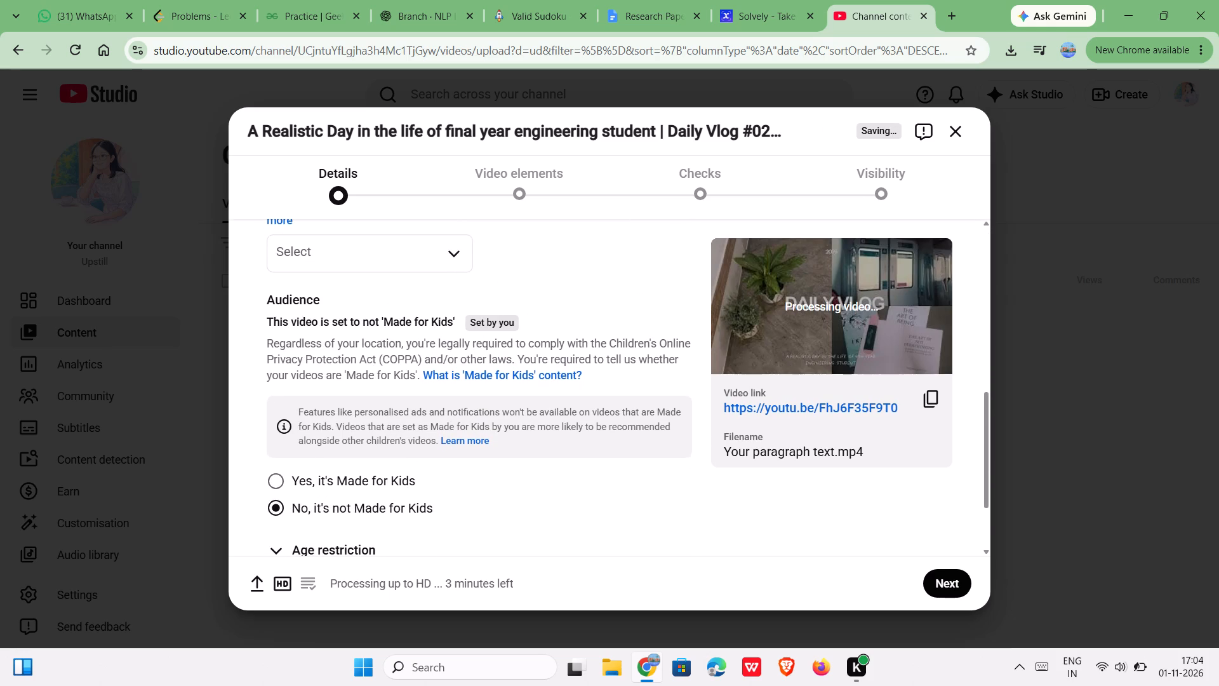
scroll(432, 412, "up", 1)
left_click(402, 410)
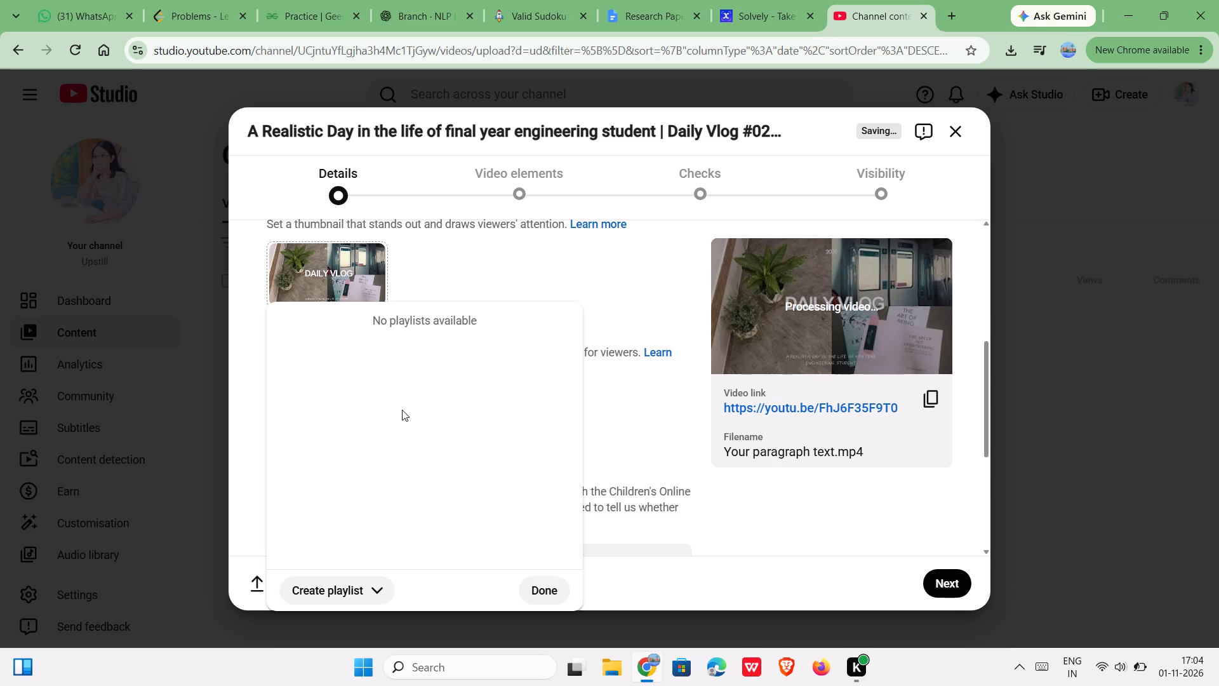
left_click(636, 350)
scroll(573, 448, "down", 3)
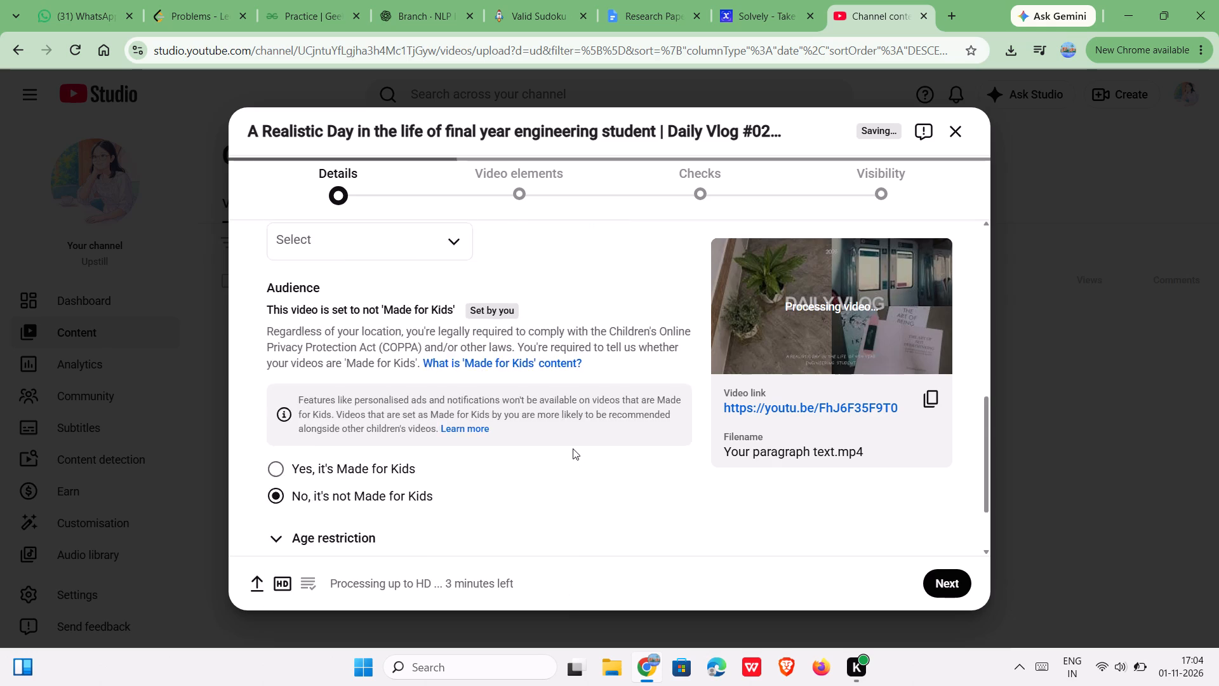
scroll(573, 448, "down", 2)
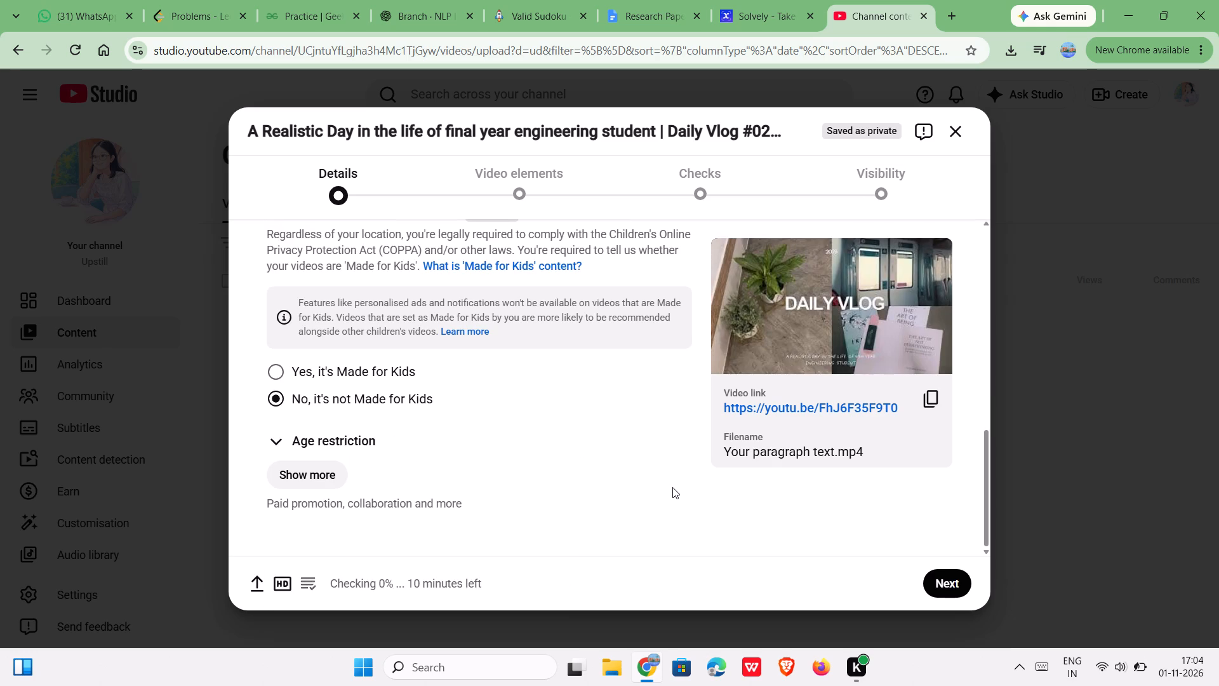
scroll(672, 487, "down", 1)
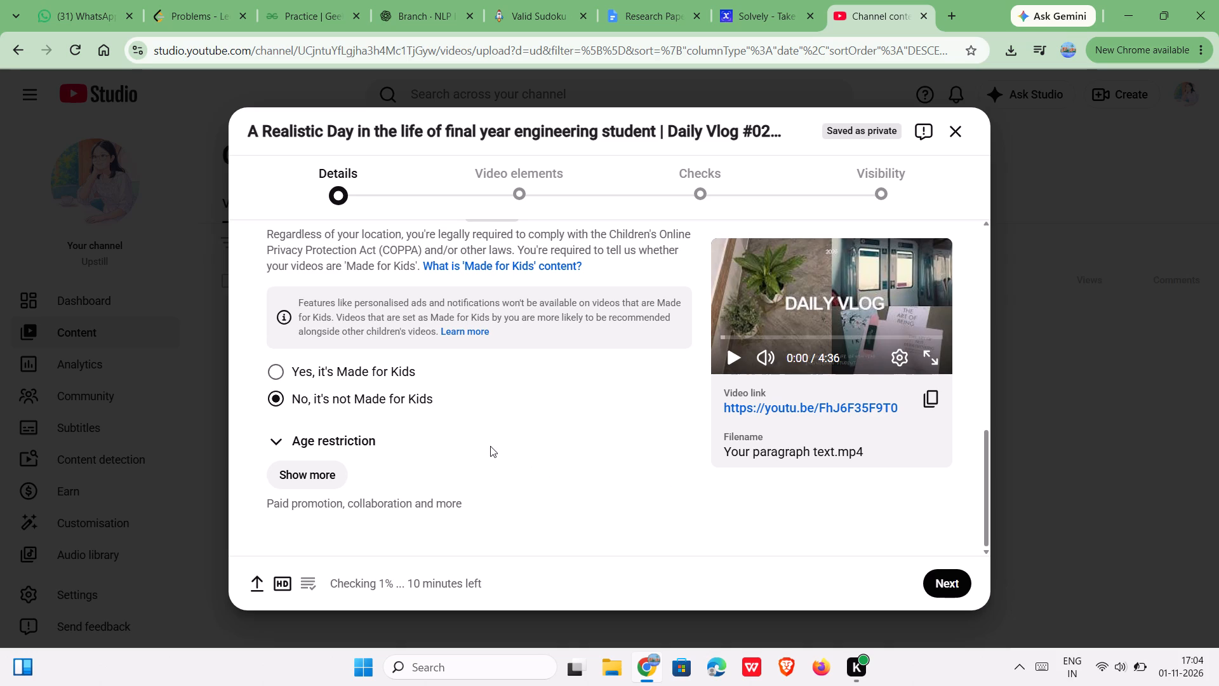
Insert a new first line reading "Hi! Youtube fam" above the description's opening sentence.
scroll(490, 446, "up", 4)
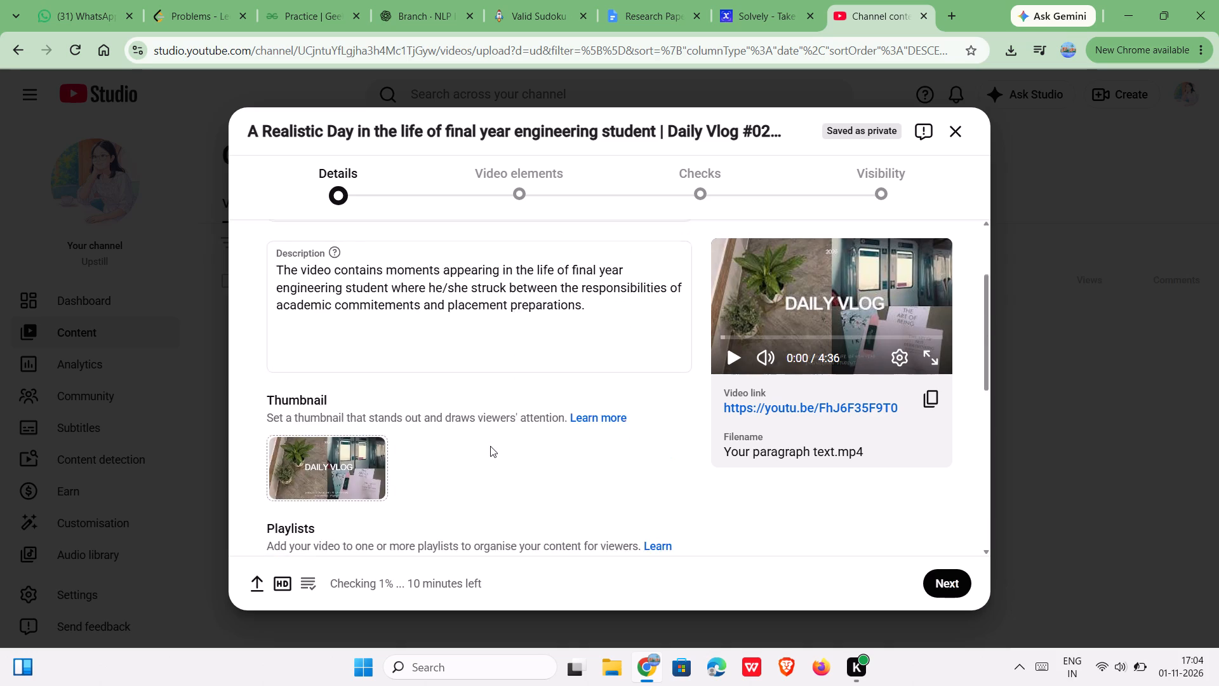
scroll(490, 446, "up", 4)
left_click(326, 463)
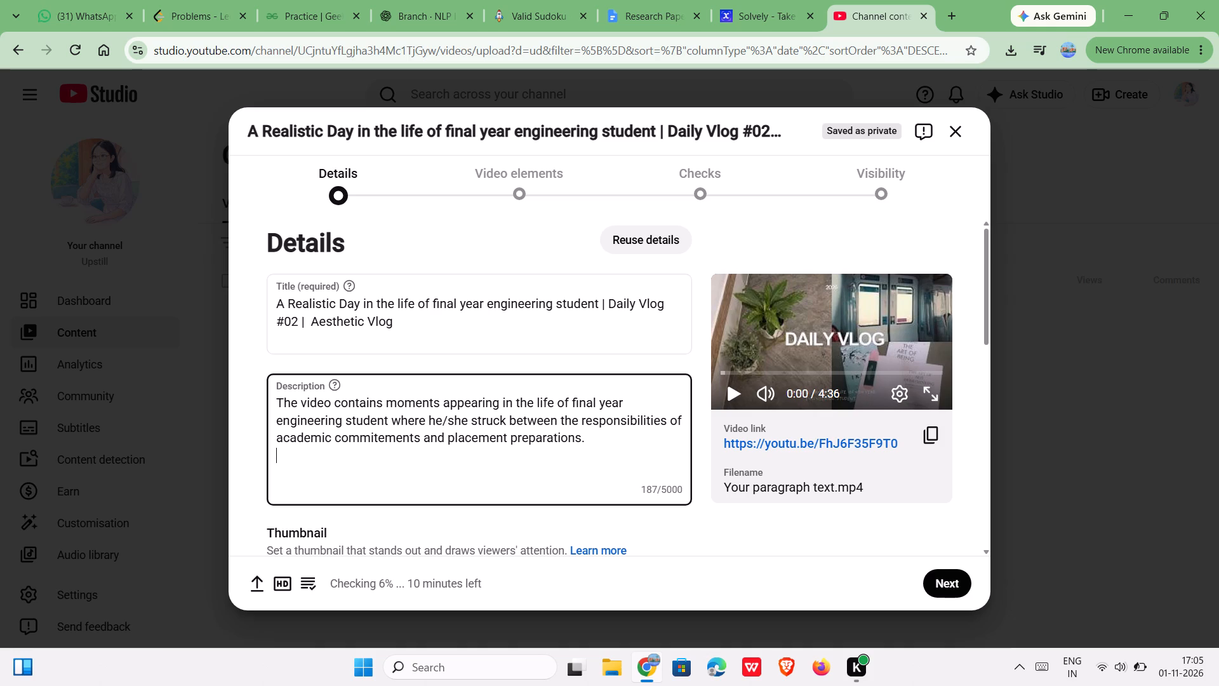
left_click(371, 387)
key("Return")
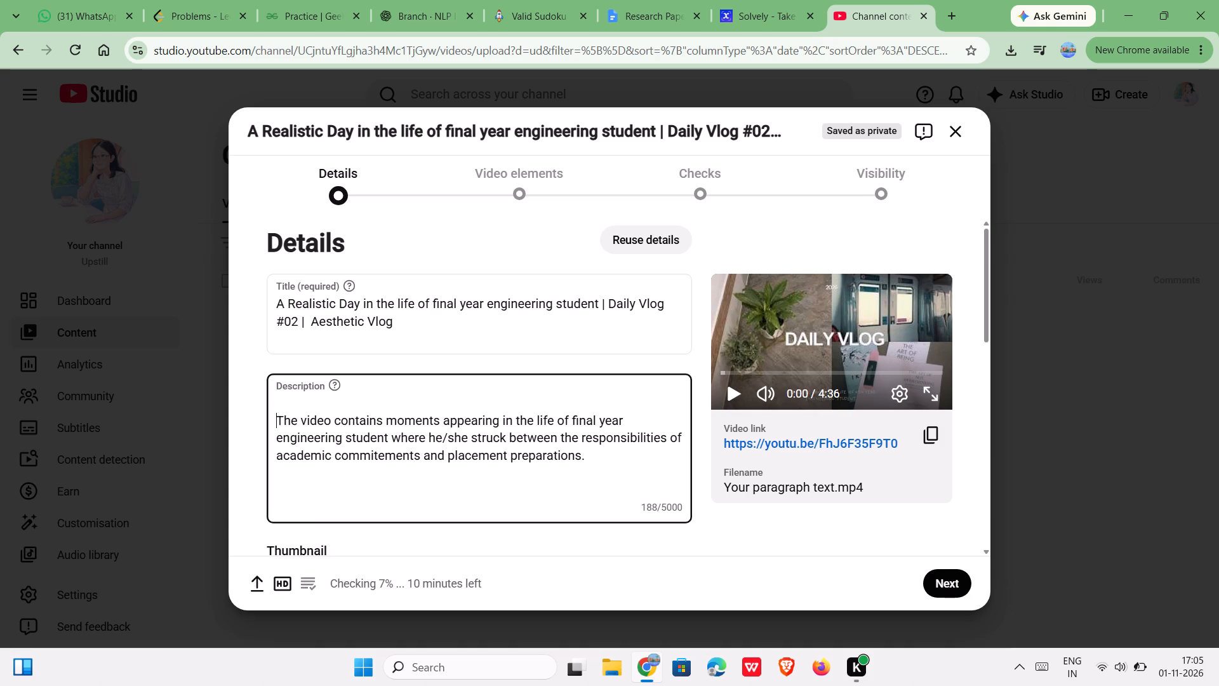
key("Up")
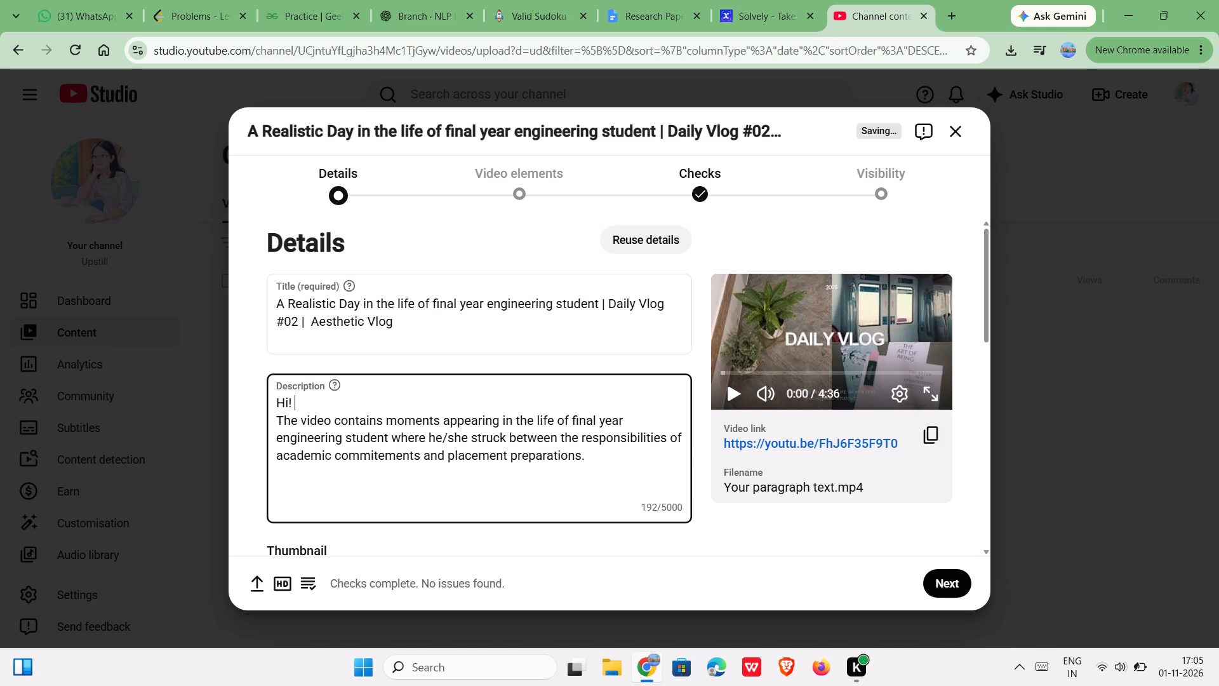
type("outube")
key("space")
Add a red heart emoji at the end of the "Hi! Youtube fam" greeting.
right_click(376, 402)
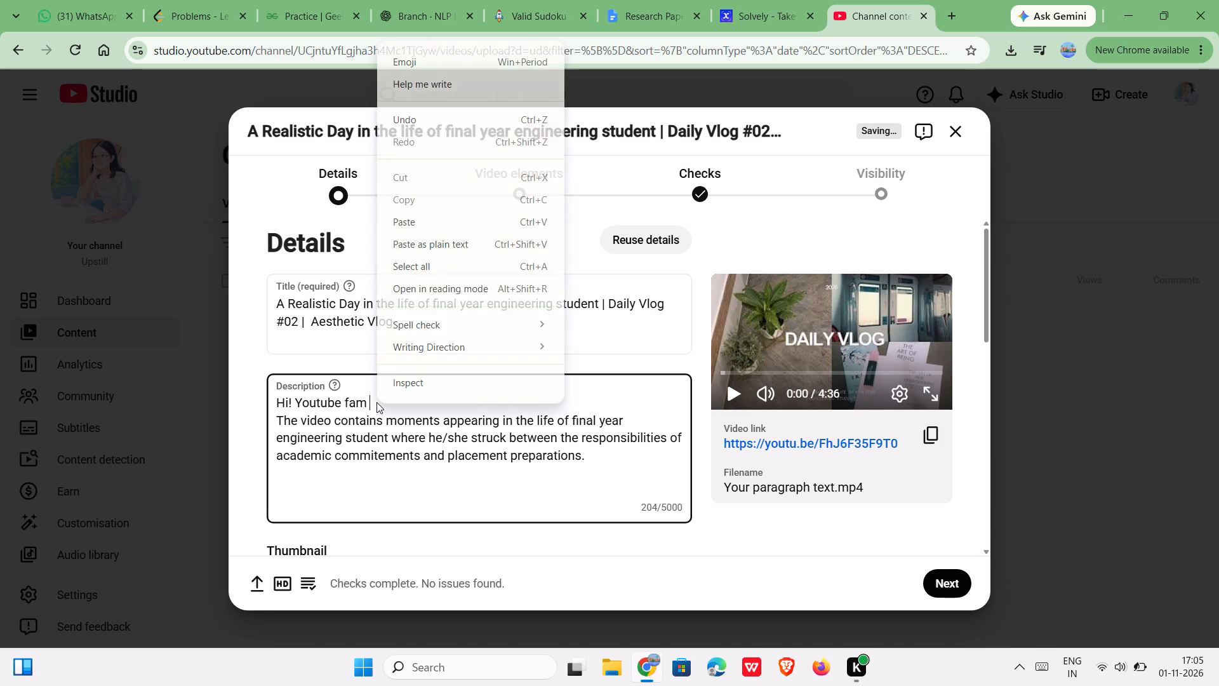
left_click(470, 65)
key("super+period")
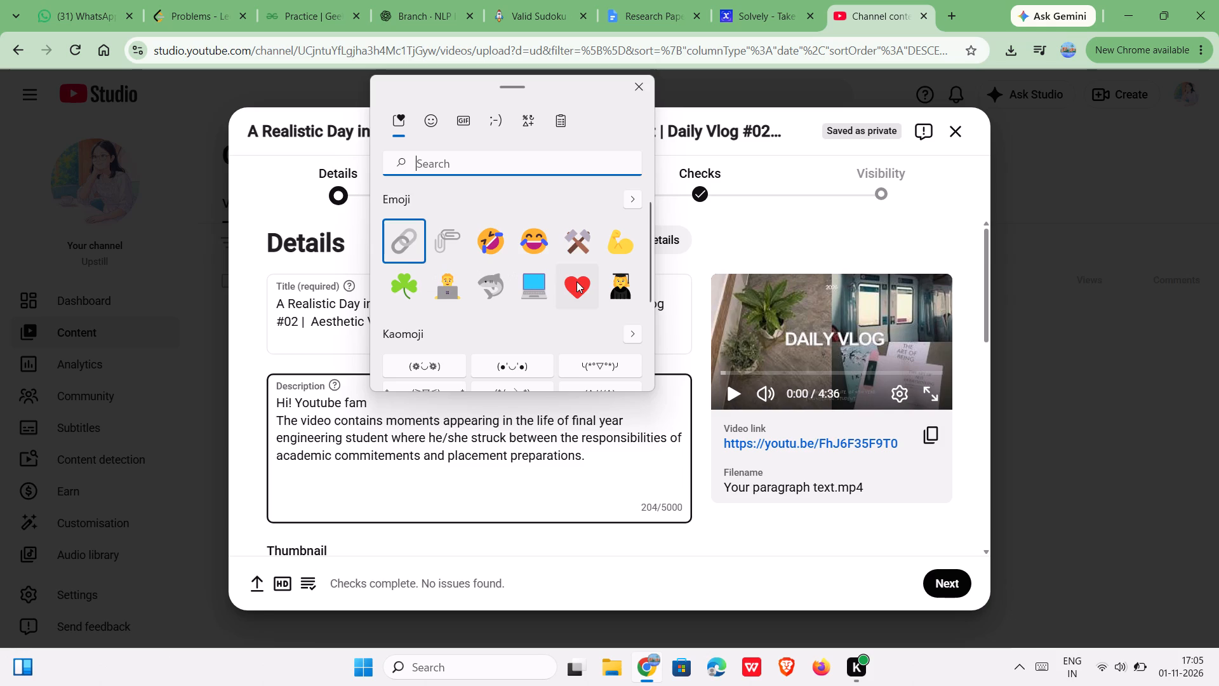
left_click(576, 281)
left_click(416, 407)
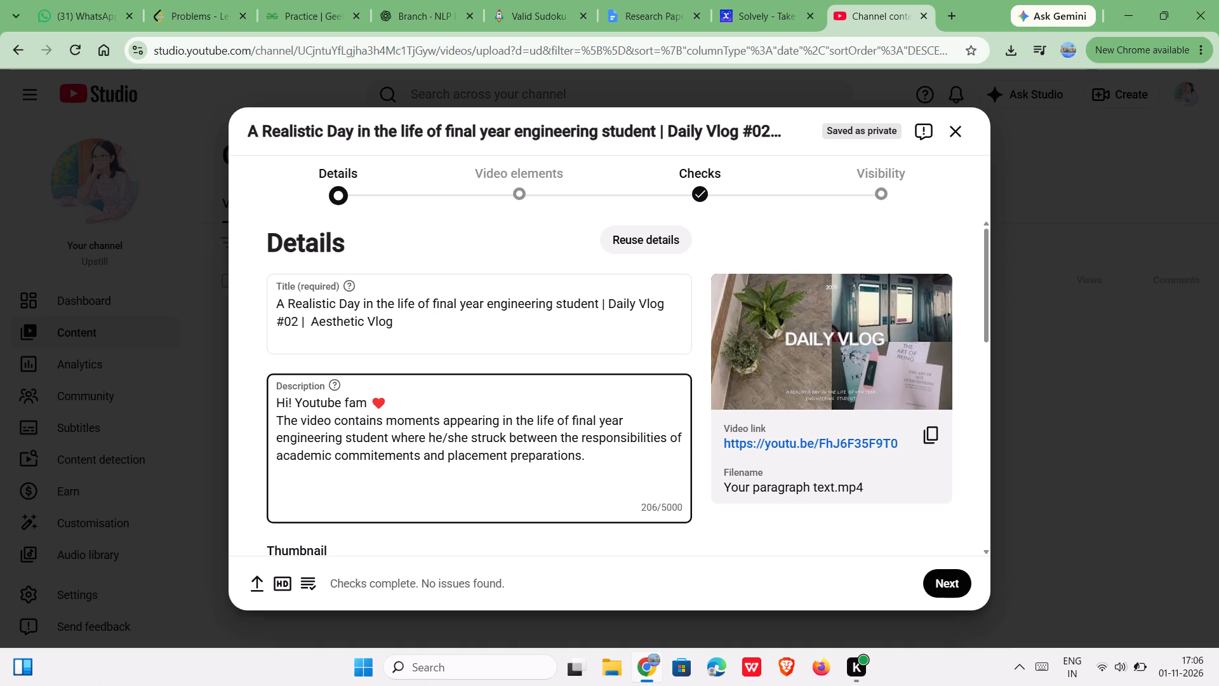
Add the line "I hope that you enjoyed it." below the sentence about academic commitements and placement preparations.
left_click(385, 459)
left_click(354, 469)
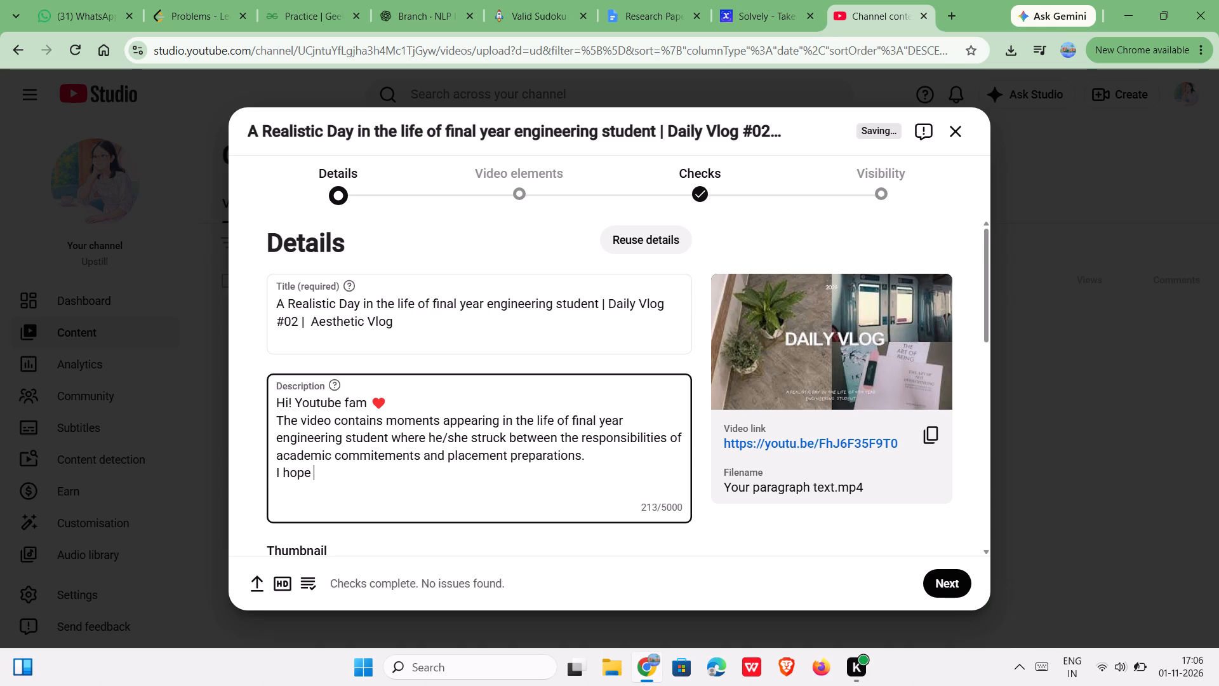
type("tha")
key("space")
key("BackSpace")
type("t yo")
type("u")
key("space")
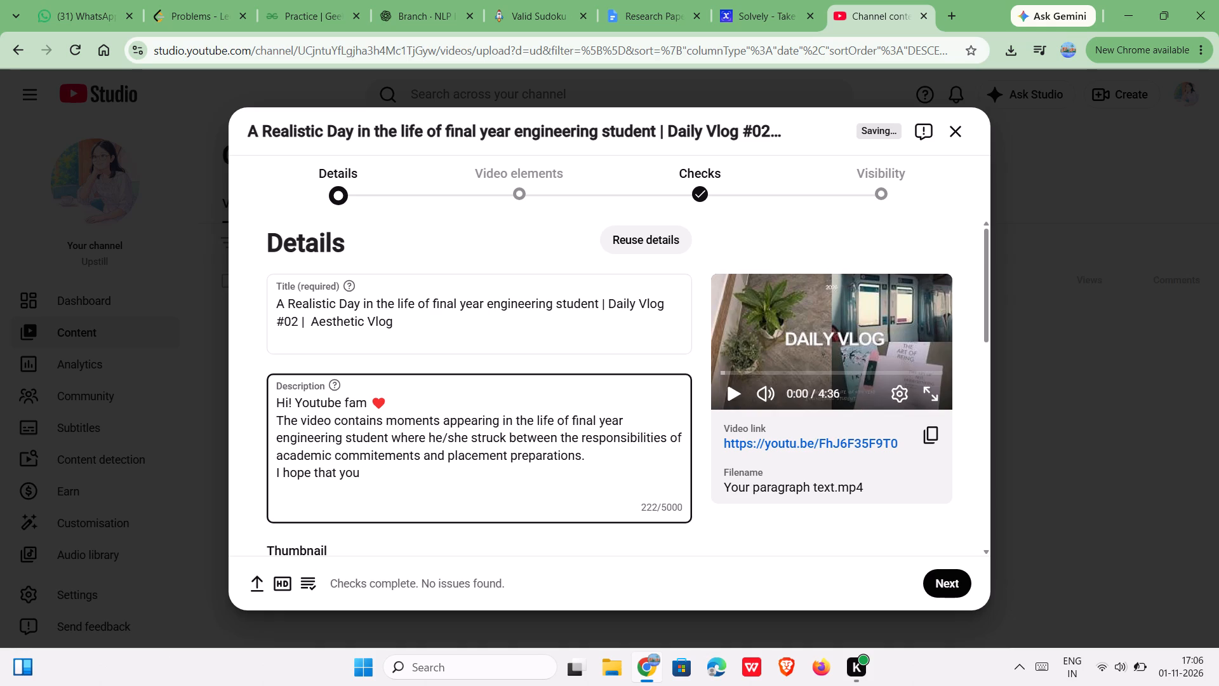
type("enjoyed it")
key("space")
key("BackSpace")
key("period")
Add three closing description lines: "Hit Likes", "See you again." and "Share, comment and subscribe the channel.".
key("Return")
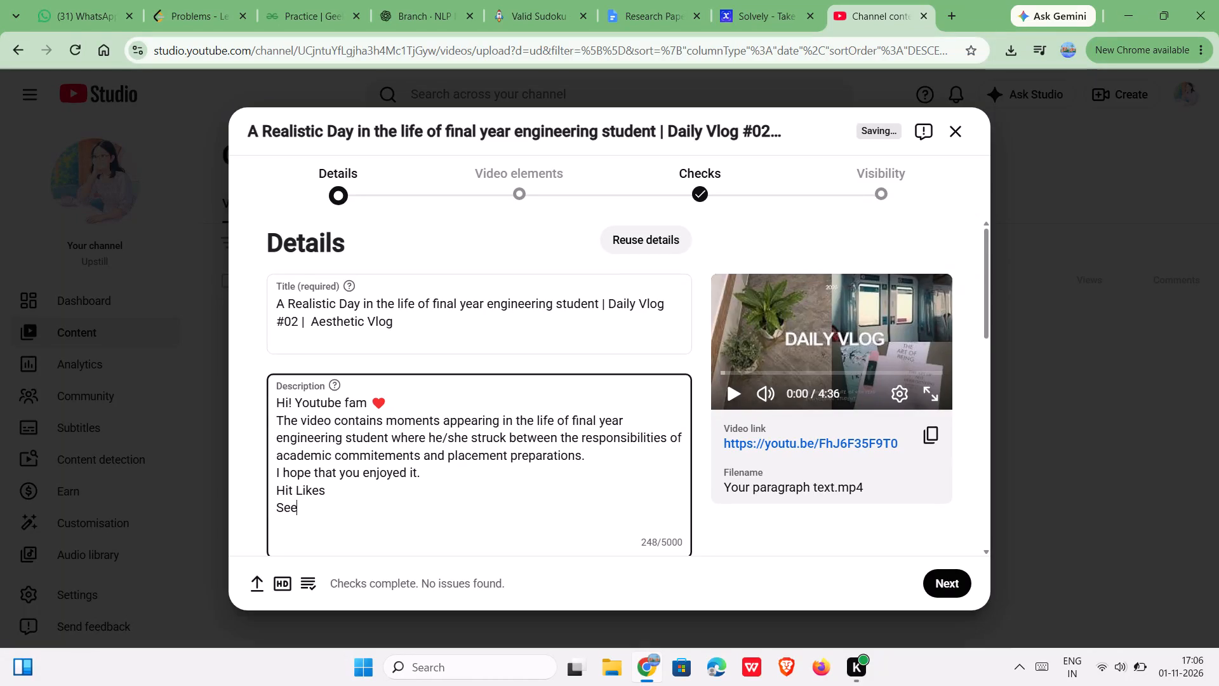
type("you again")
key("period")
key("Return")
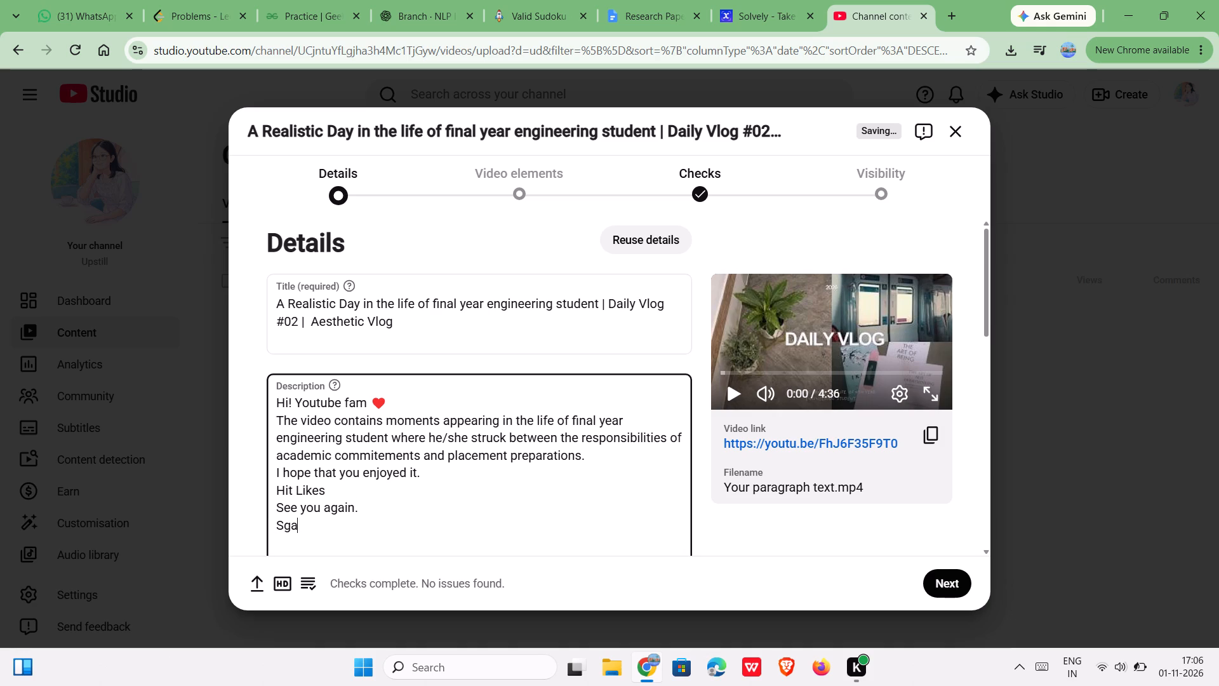
key("BackSpace")
key("BackSpace")
type("hare,")
key("space")
type("comment and subscribe the channel")
key("period")
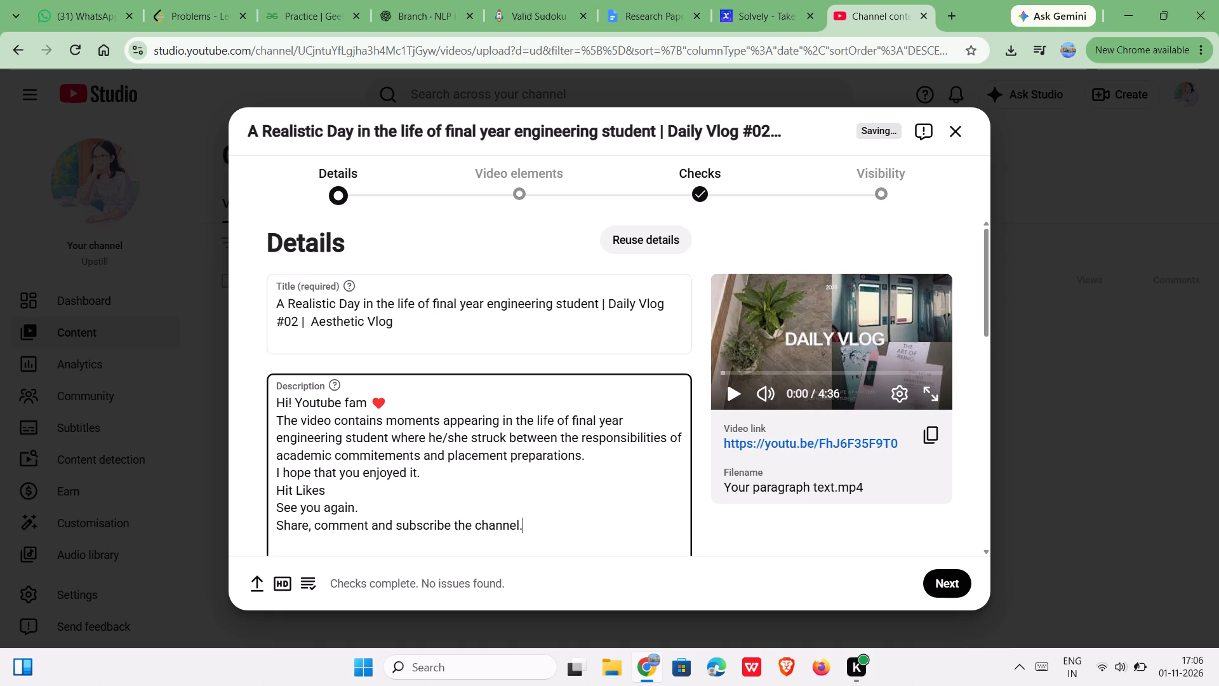
Leave a blank line after the closing text and add the suggested hashtag #newcreator.
key("Return")
key("Return")
type("#new")
key("c")
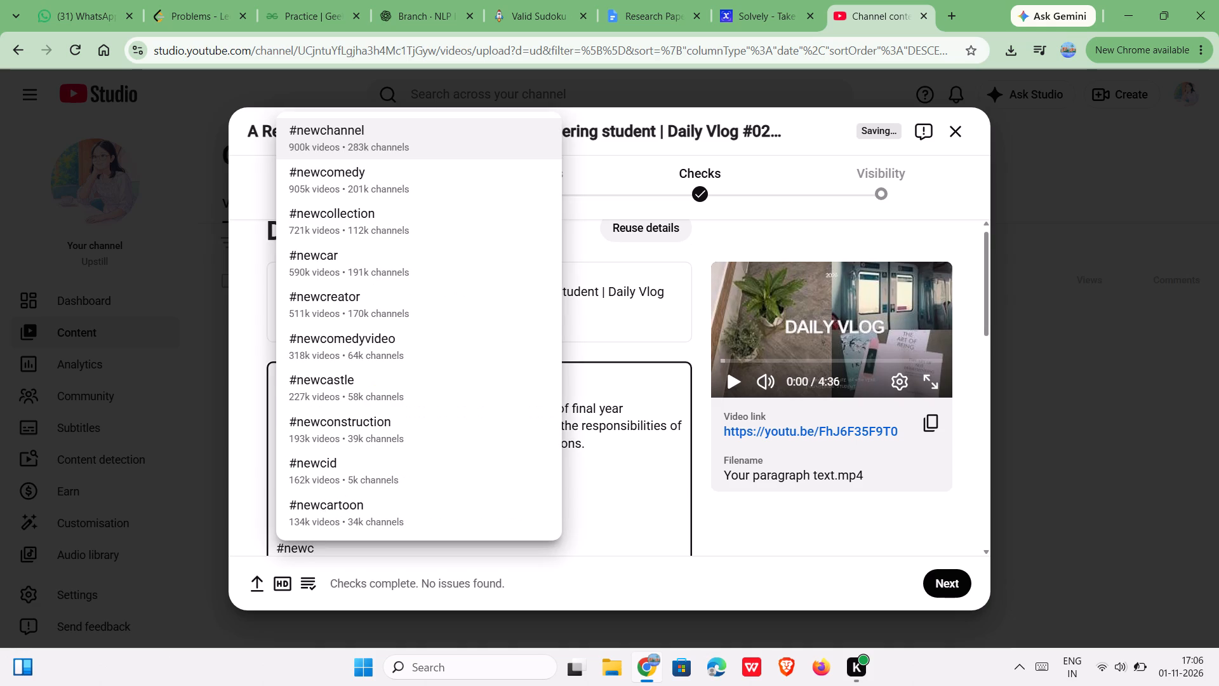
left_click(353, 307)
key("space")
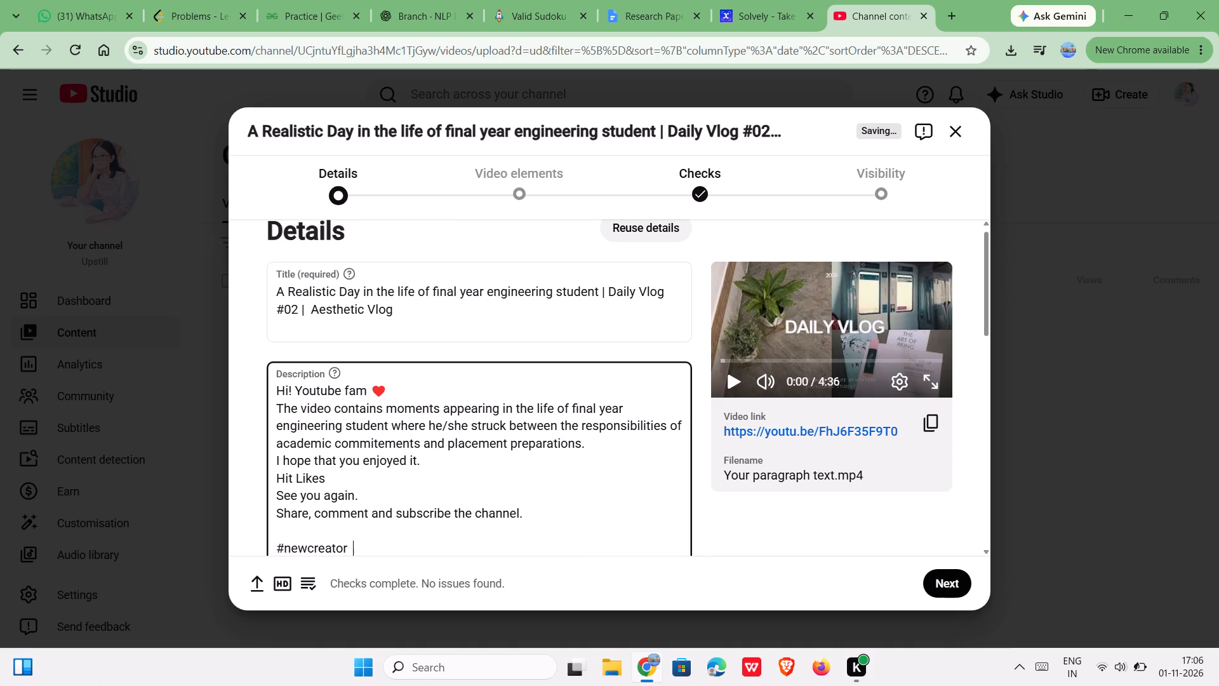
Add the hashtags #engineeringlife, #student and #vlog after #newcreator in the description.
type("#")
key("space")
key("BackSpace")
type("engi")
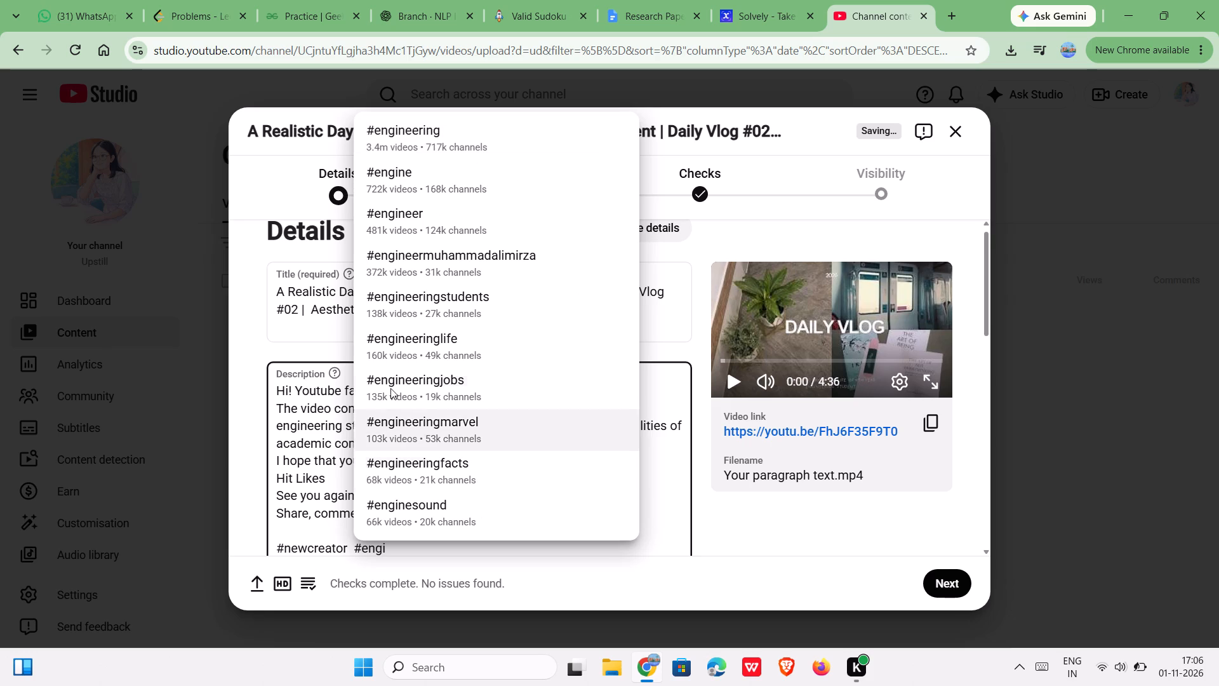
left_click(454, 358)
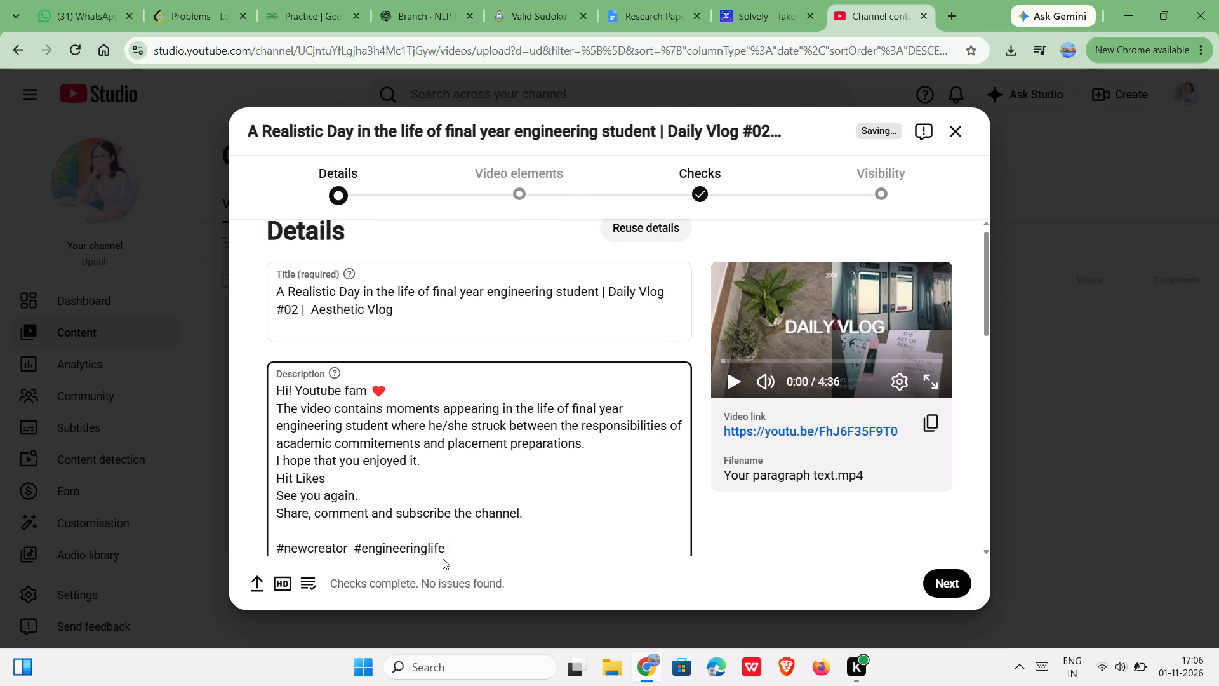
type("#stude")
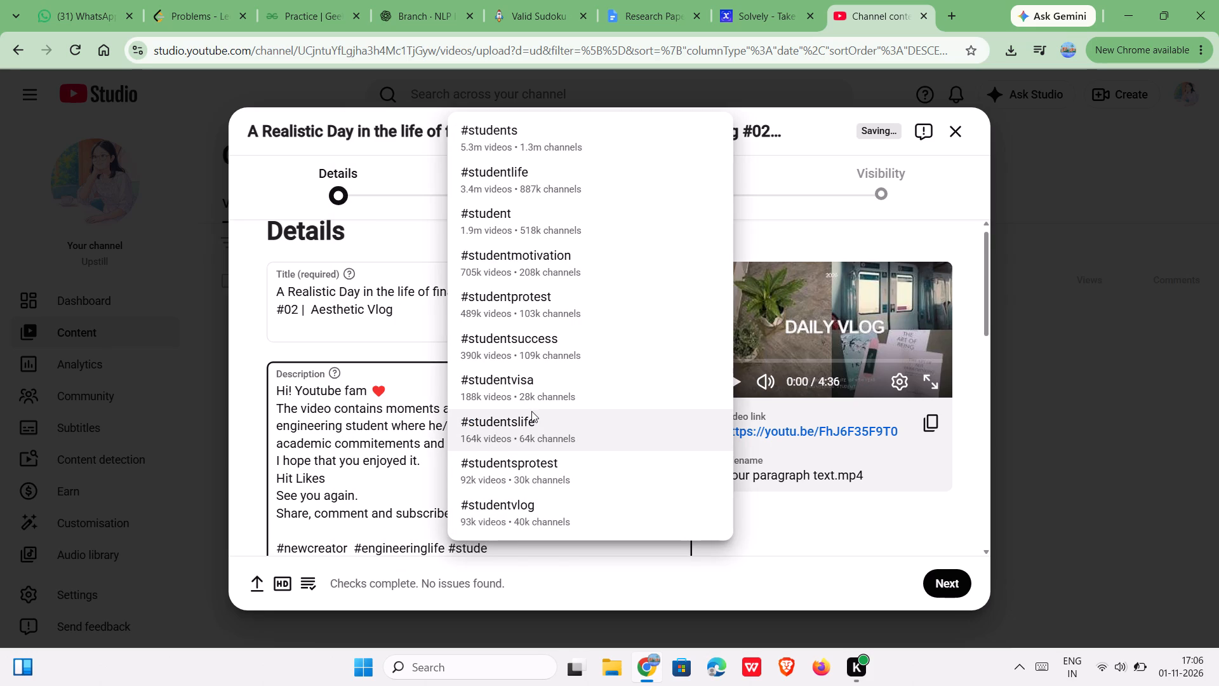
left_click(503, 217)
scroll(481, 525, "down", 1)
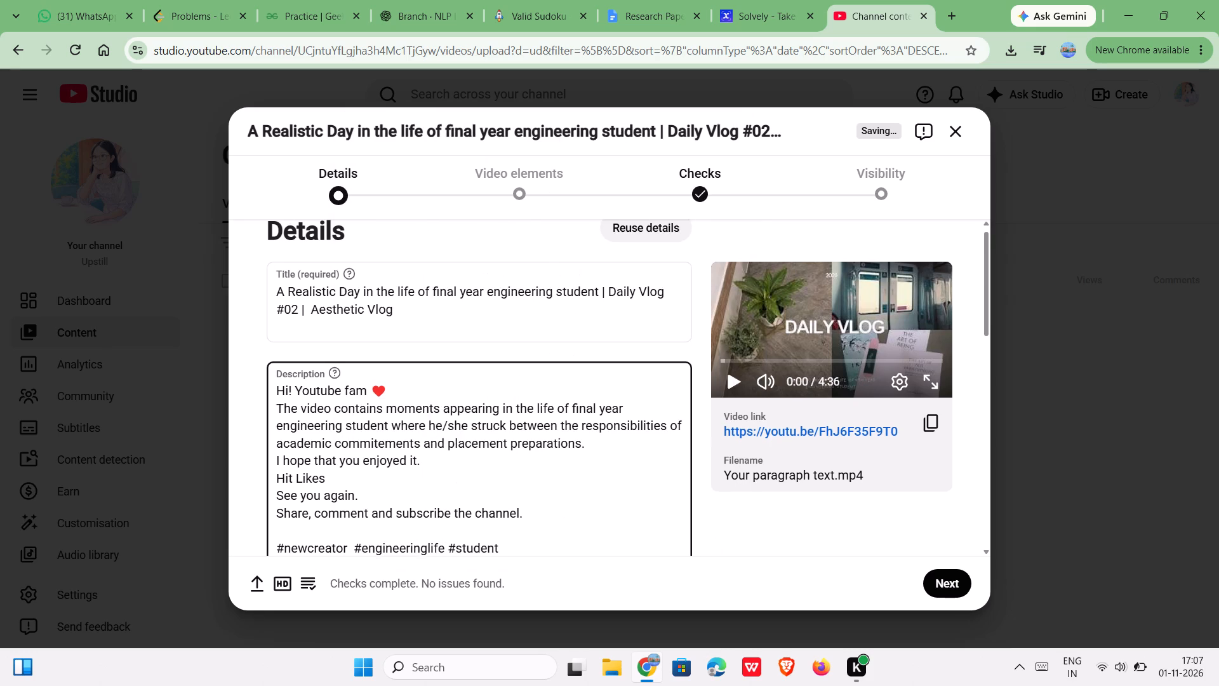
scroll(481, 525, "down", 1)
type("#vlog")
key("space")
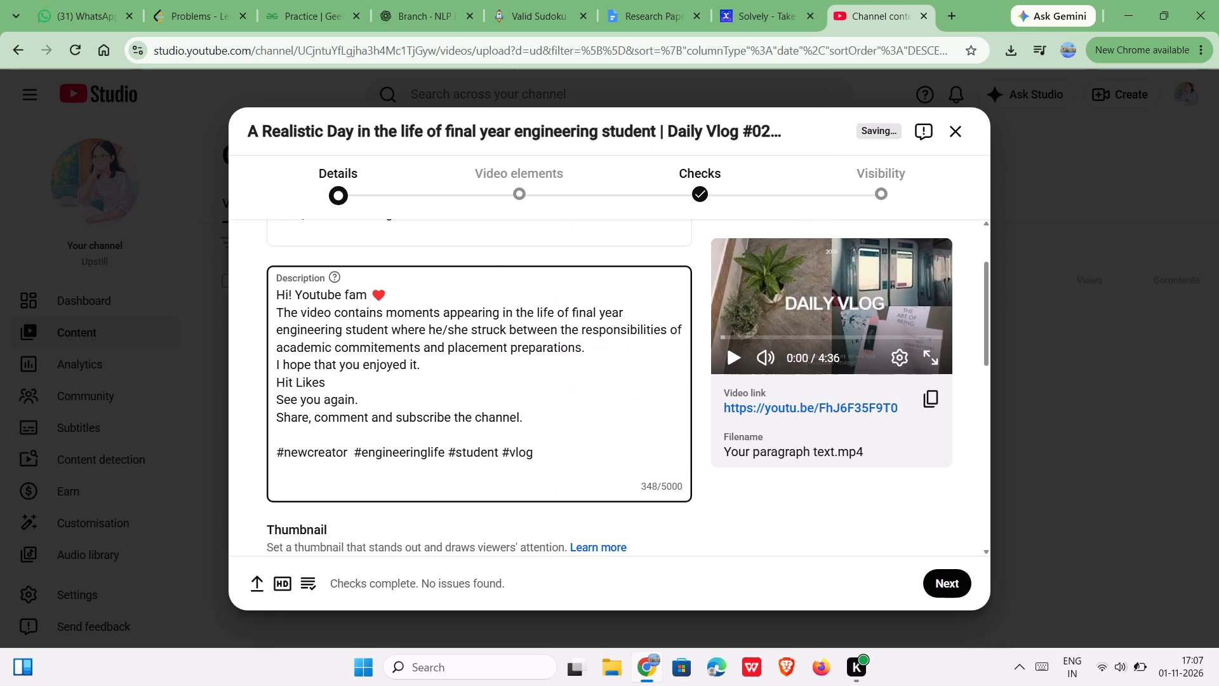
Add the suggested hashtags #aestheic and #aesthetic after #vlog in the description.
key("shift+numbersign")
type("aesthe")
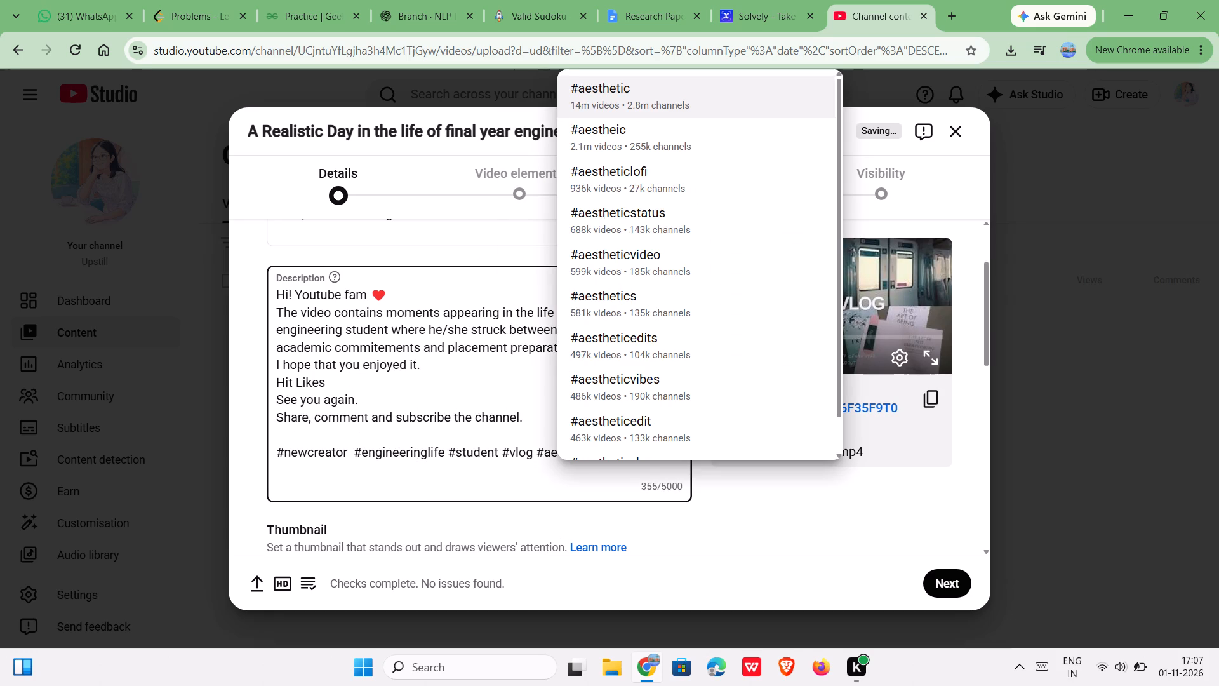
left_click(620, 142)
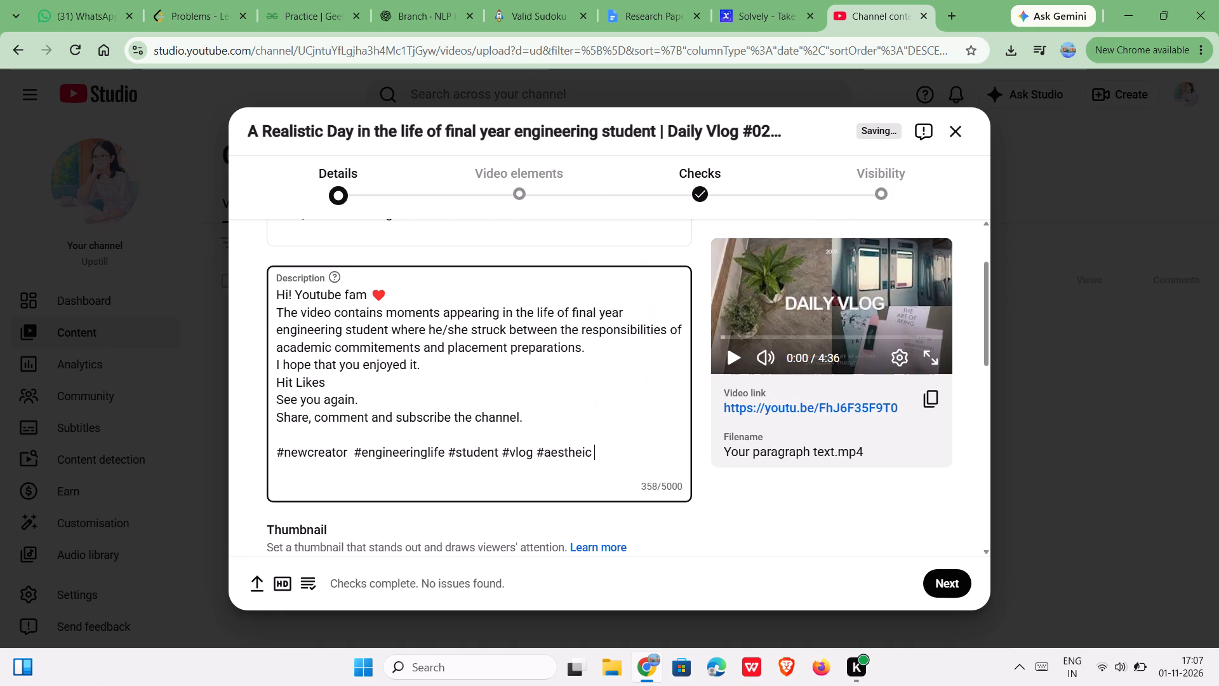
key("shift+numbersign")
type("aes")
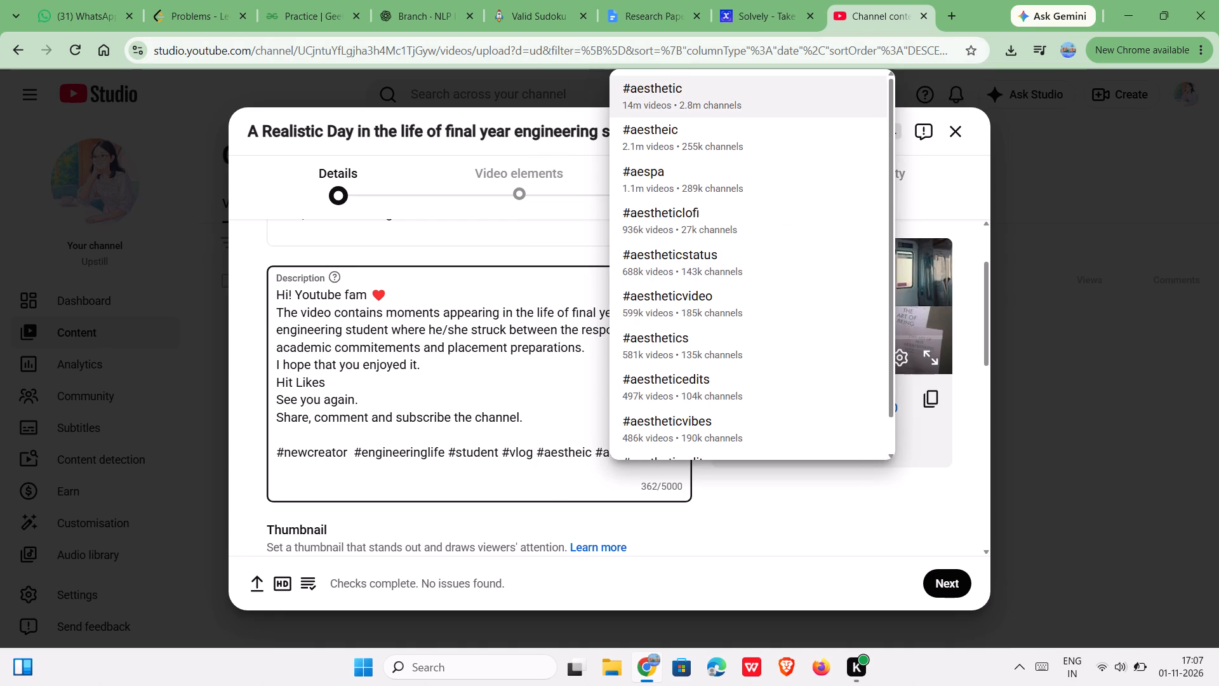
left_click(665, 88)
Extend the description's hashtag list with the suggested #youtube and #dailyvlog.
key("shift+numbersign")
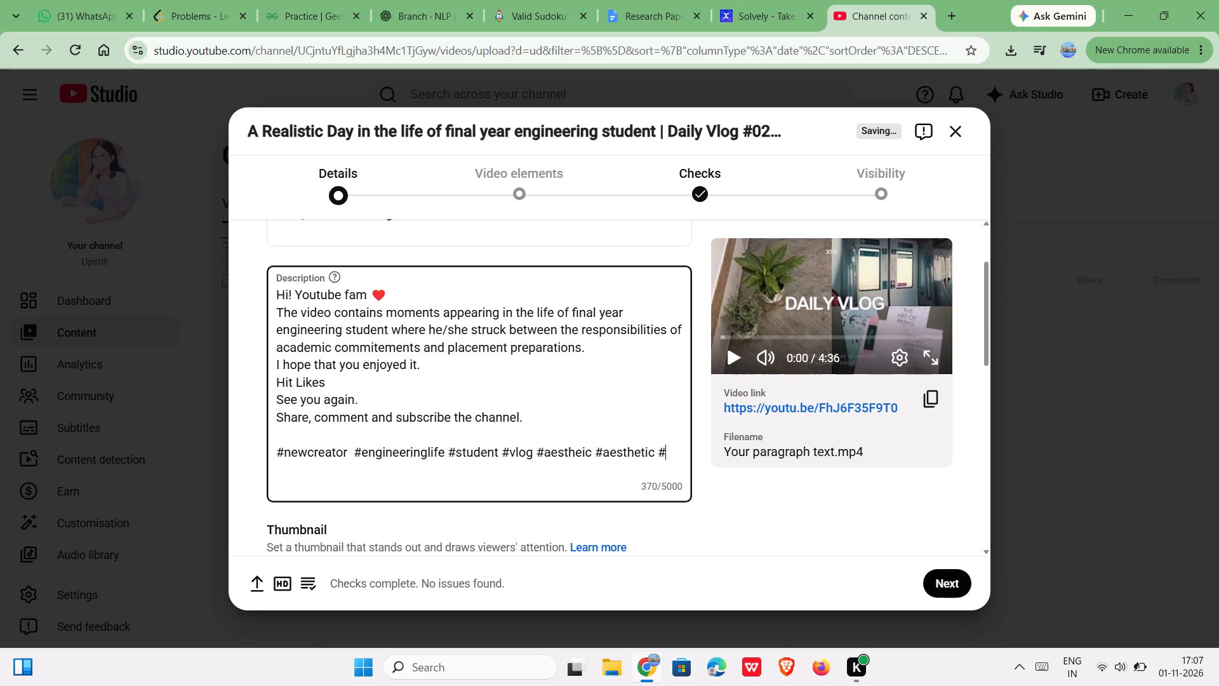
type("you")
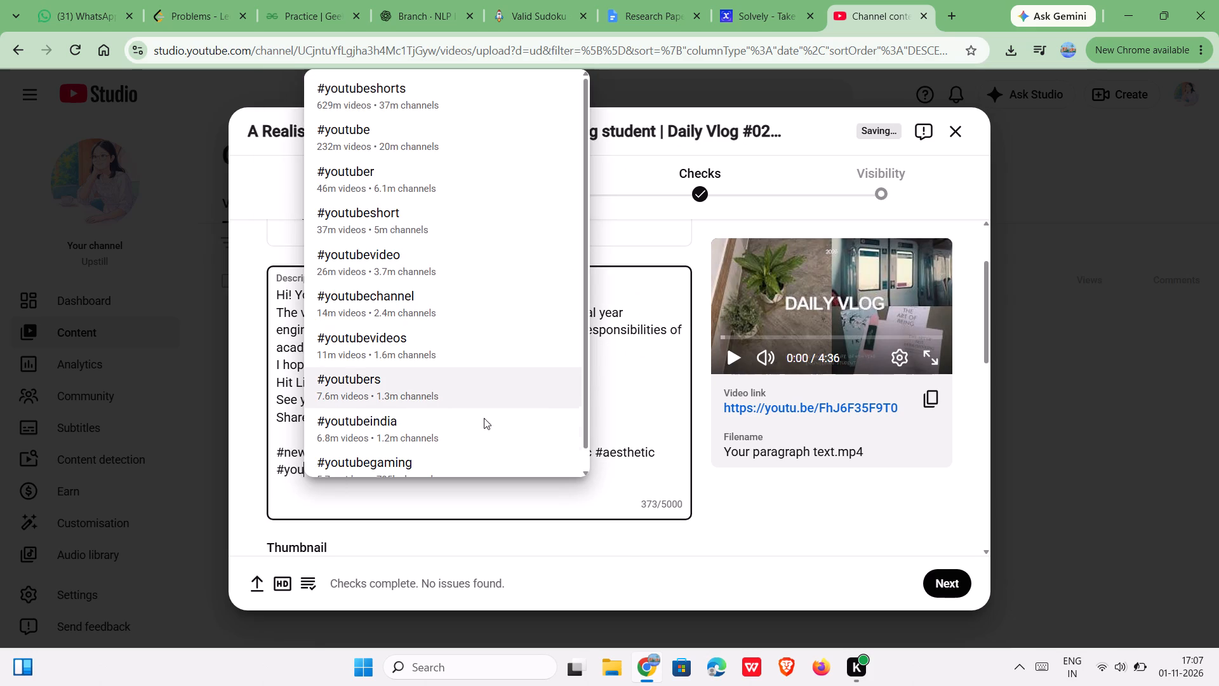
left_click(406, 147)
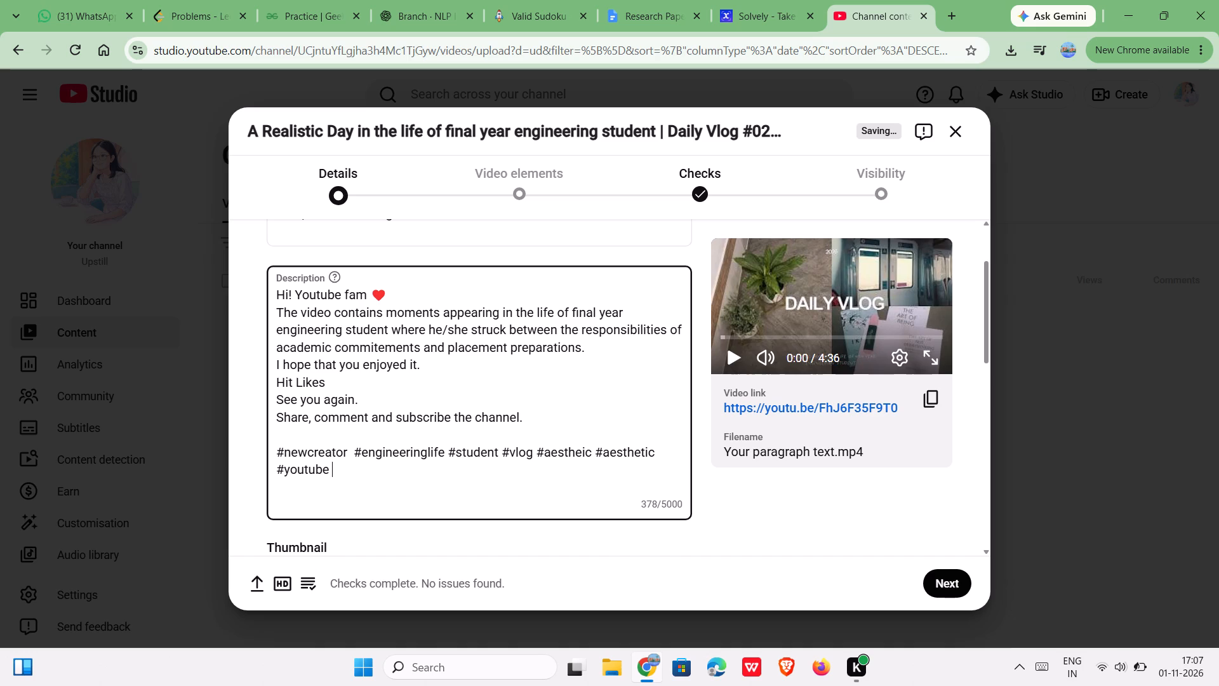
type("#du")
key("BackSpace")
key("a")
type("ail")
key("BackSpace")
key("BackSpace")
key("BackSpace")
type("il")
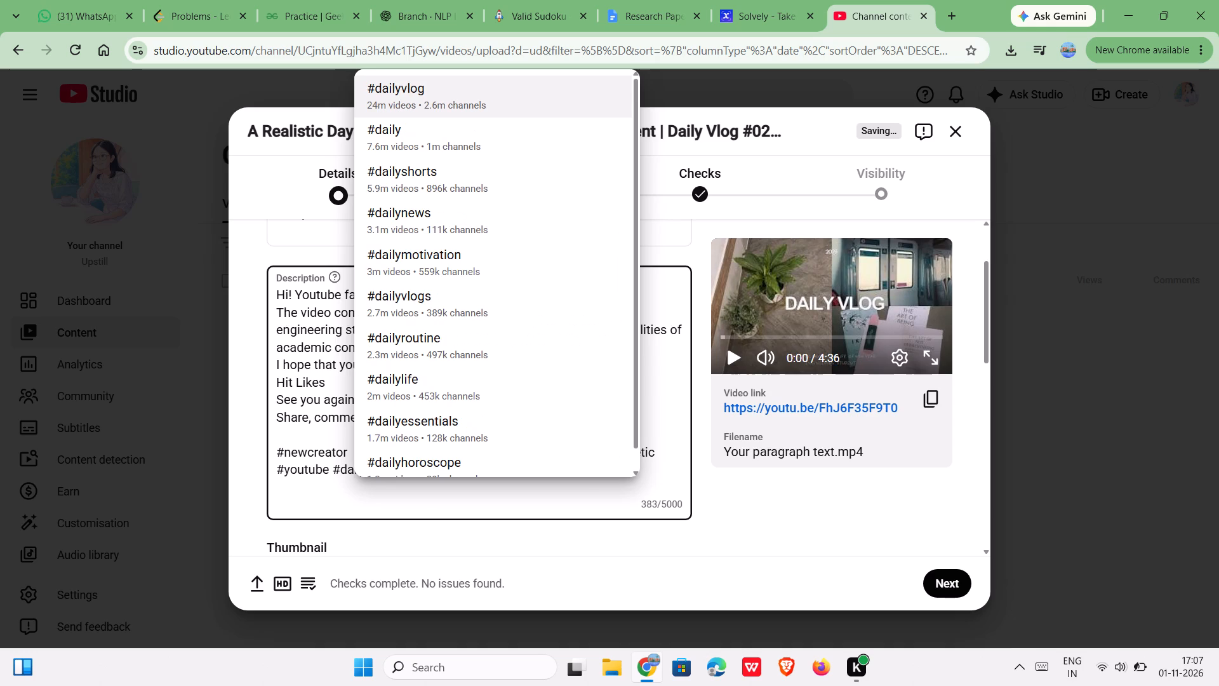
left_click(435, 111)
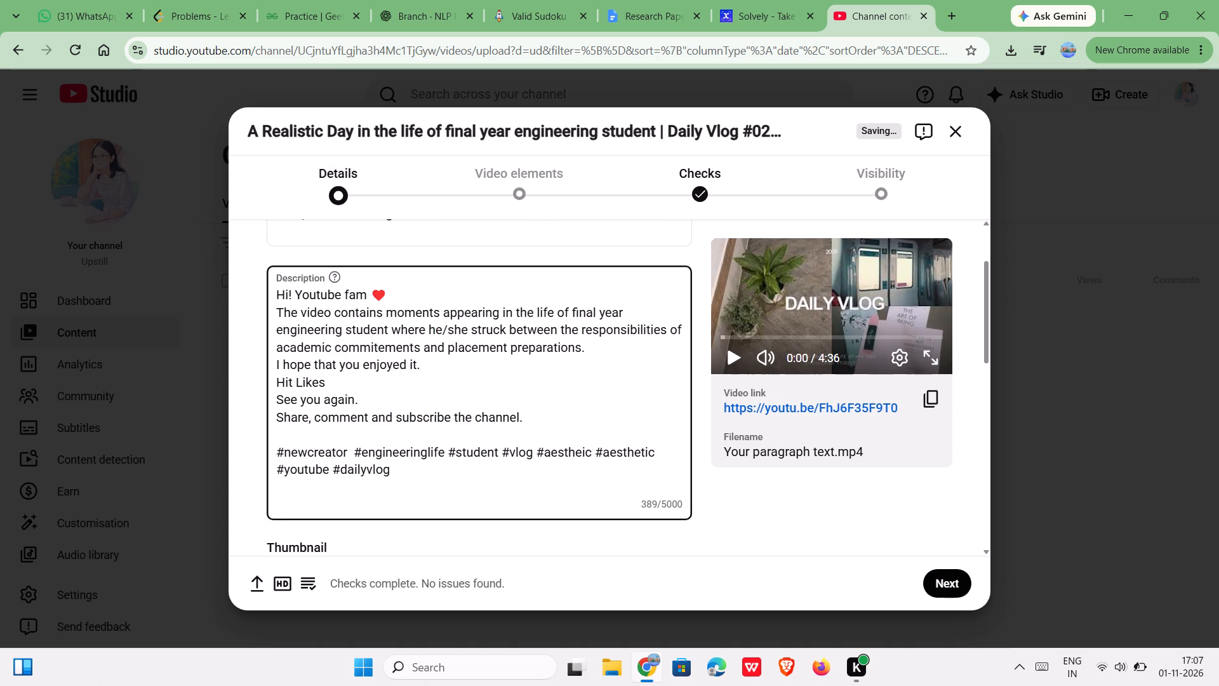
Finish the hashtag list with #life, #study and the suggested #placements.
type("#")
key("space")
key("BackSpace")
type("life")
key("space")
type("#study")
key("space")
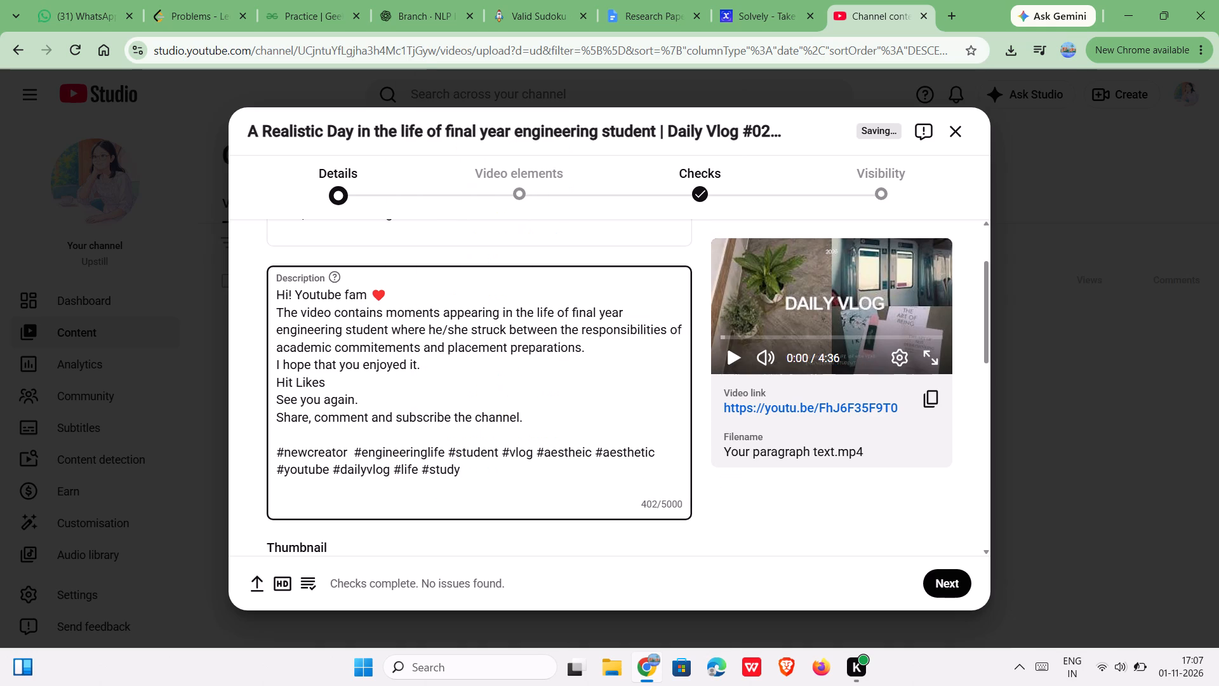
type("#placem")
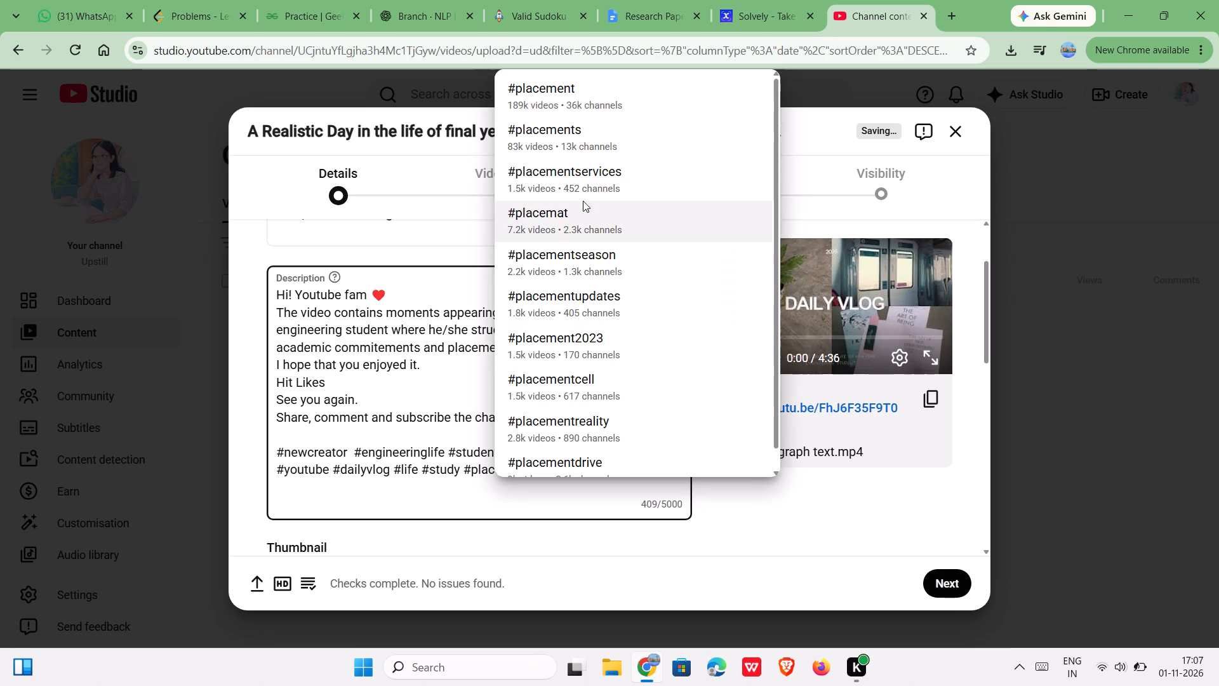
left_click(582, 136)
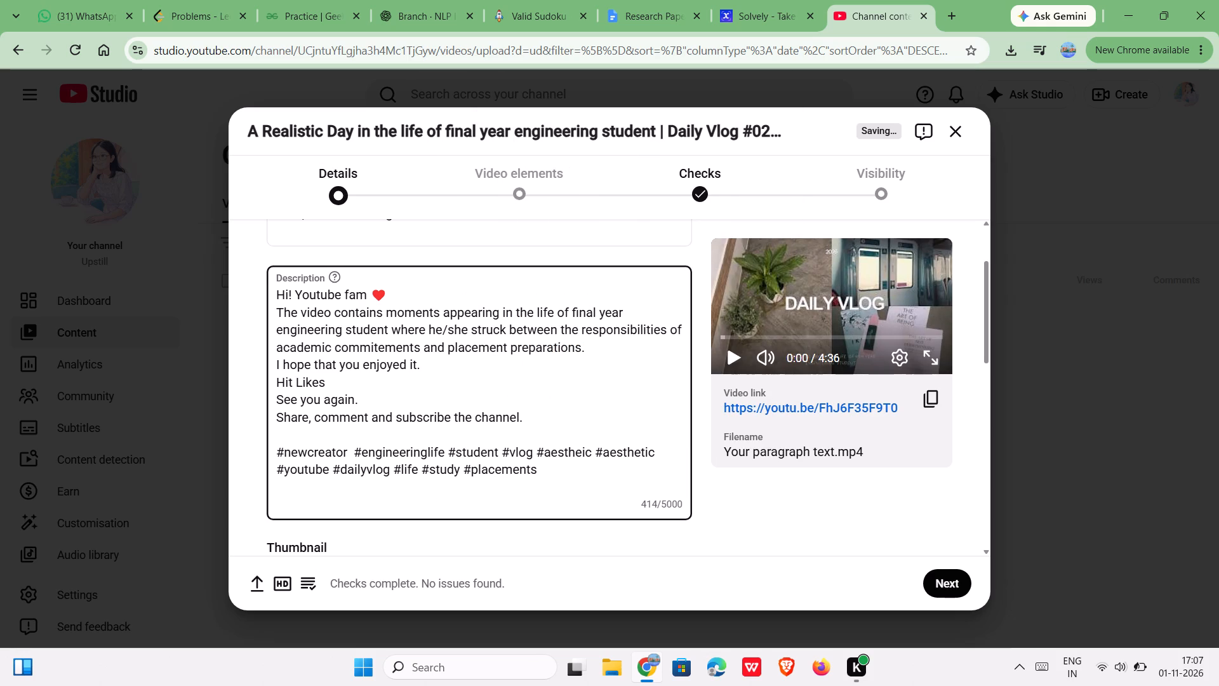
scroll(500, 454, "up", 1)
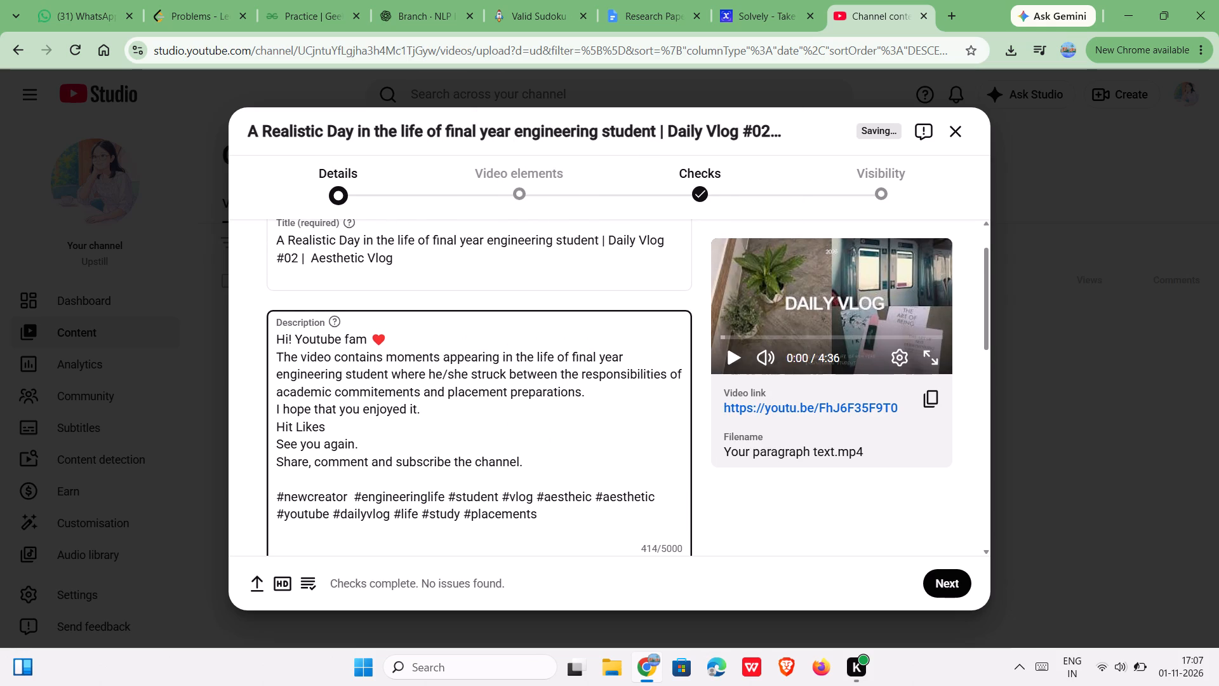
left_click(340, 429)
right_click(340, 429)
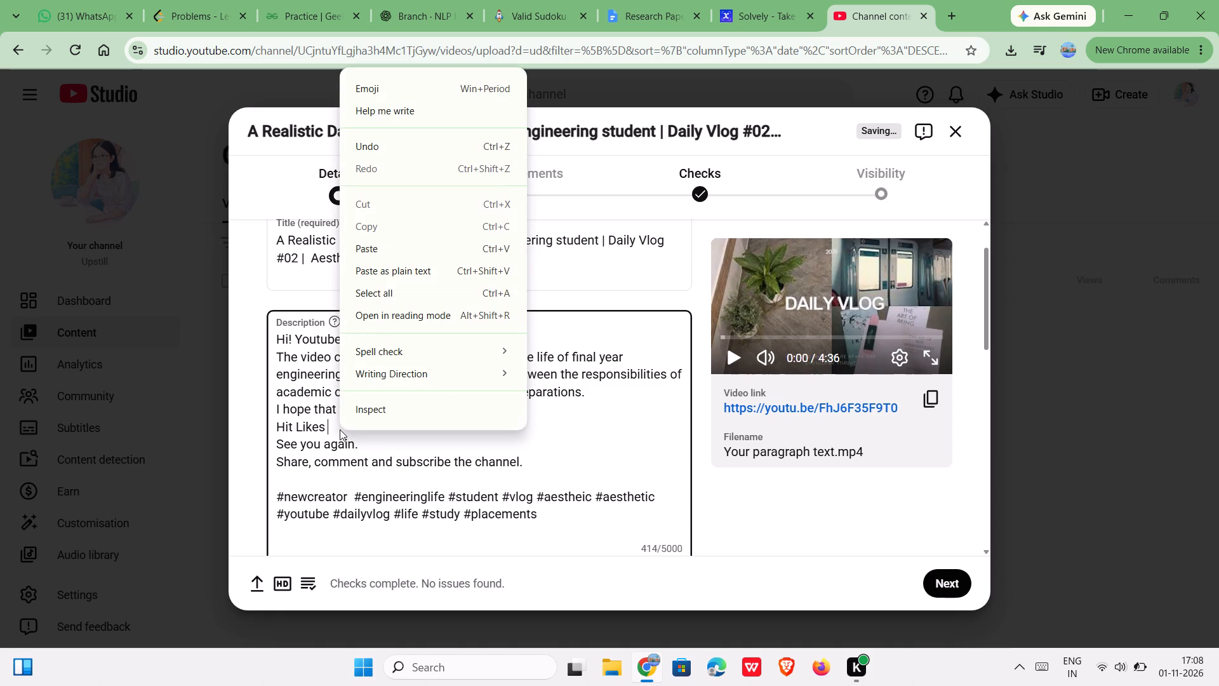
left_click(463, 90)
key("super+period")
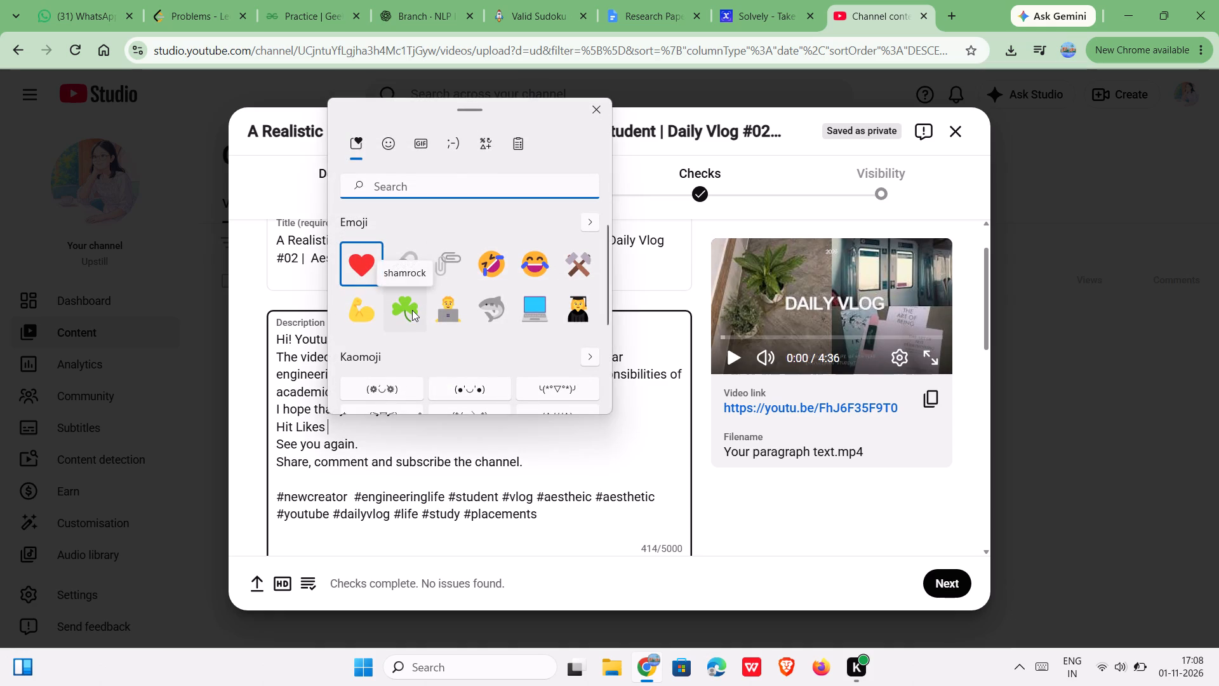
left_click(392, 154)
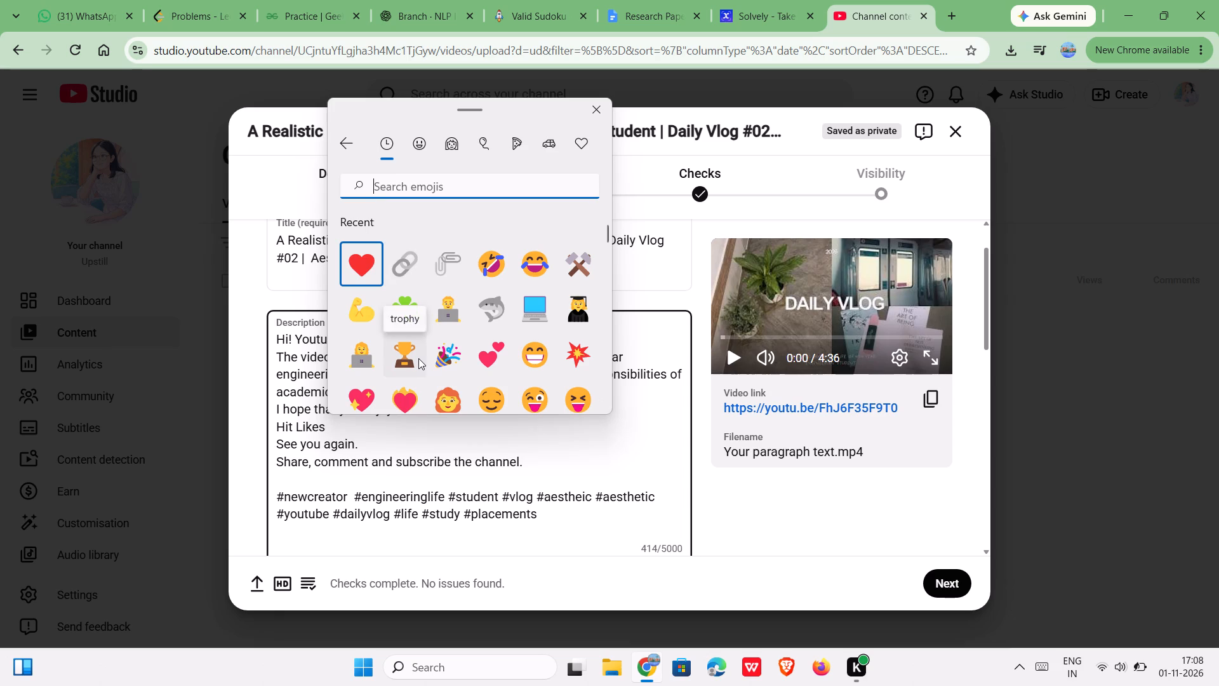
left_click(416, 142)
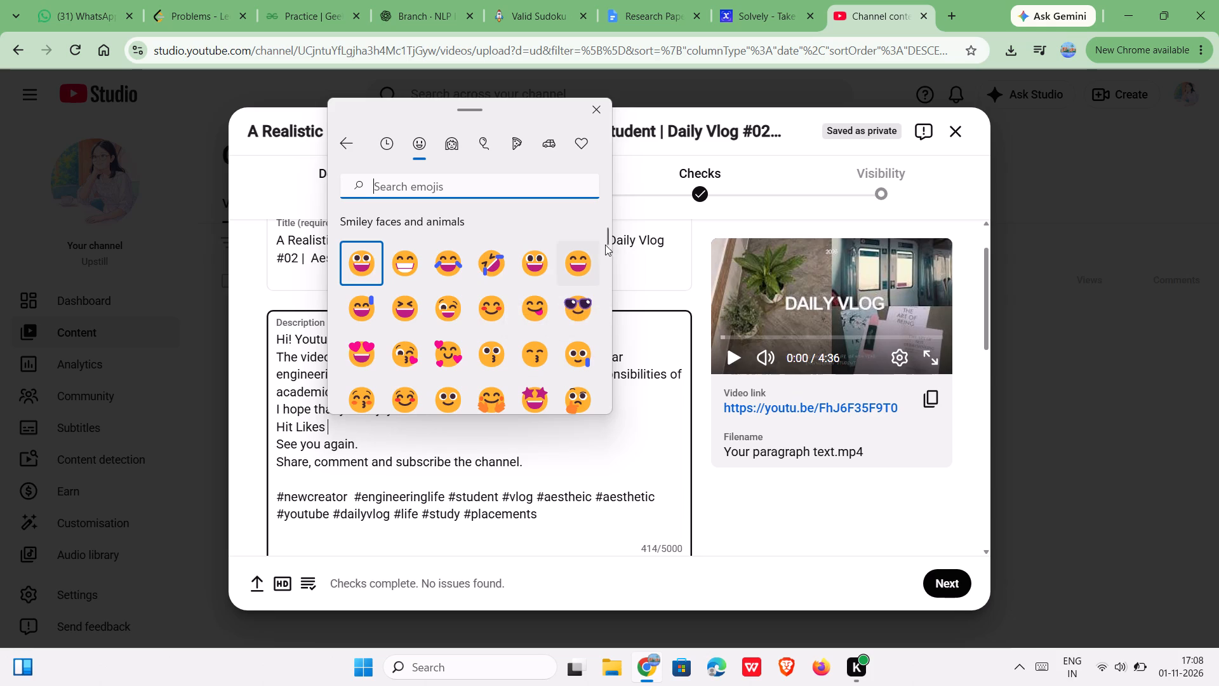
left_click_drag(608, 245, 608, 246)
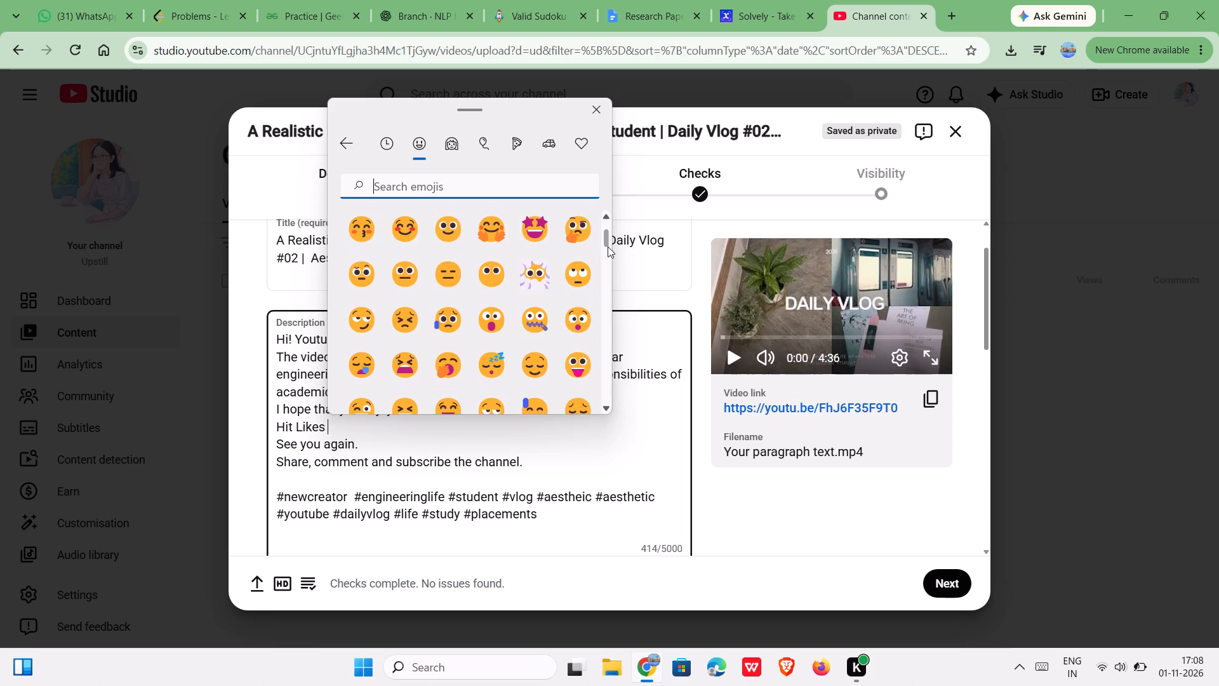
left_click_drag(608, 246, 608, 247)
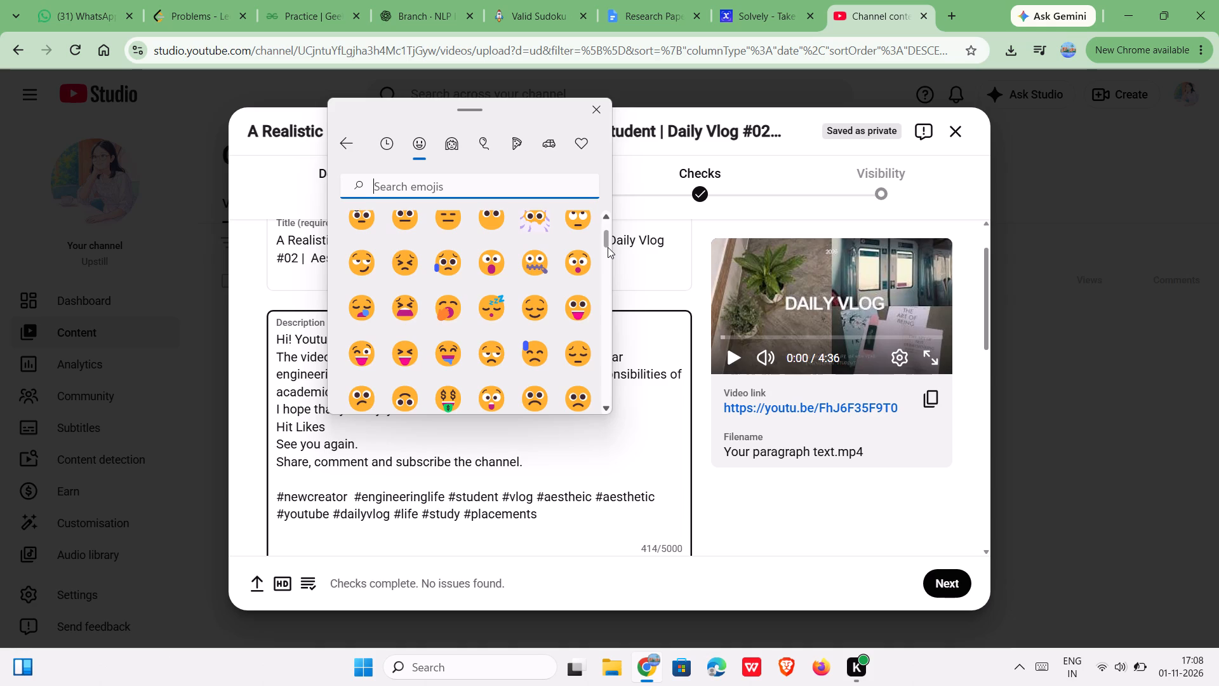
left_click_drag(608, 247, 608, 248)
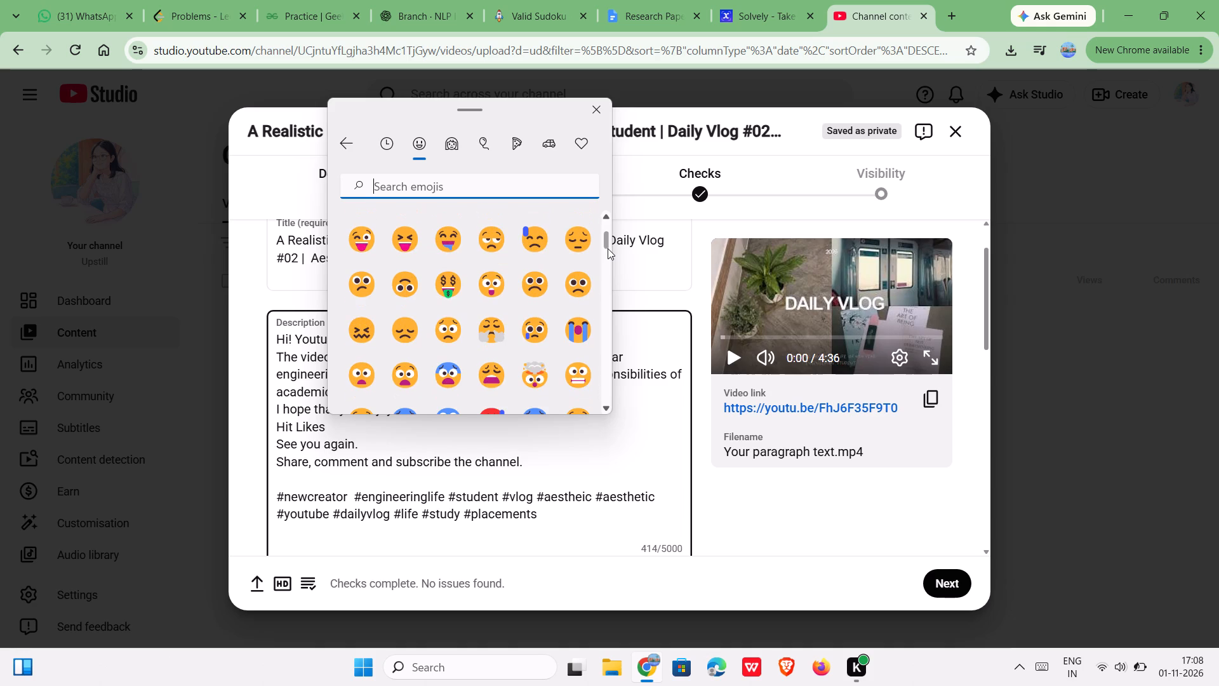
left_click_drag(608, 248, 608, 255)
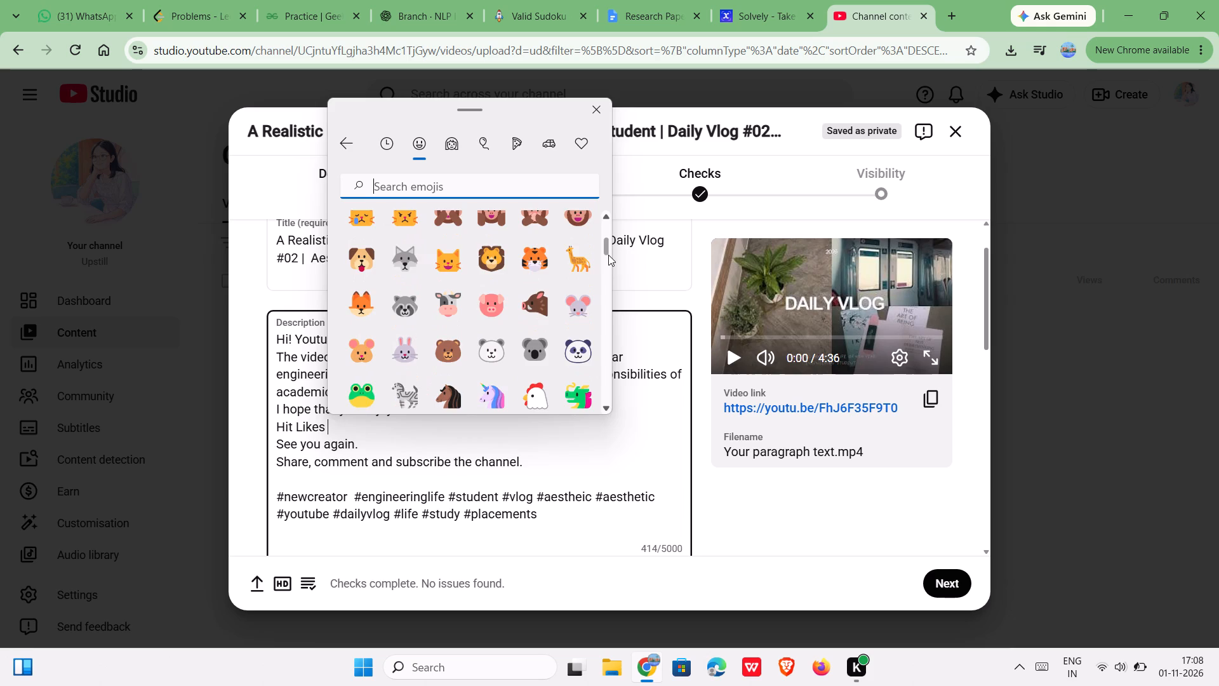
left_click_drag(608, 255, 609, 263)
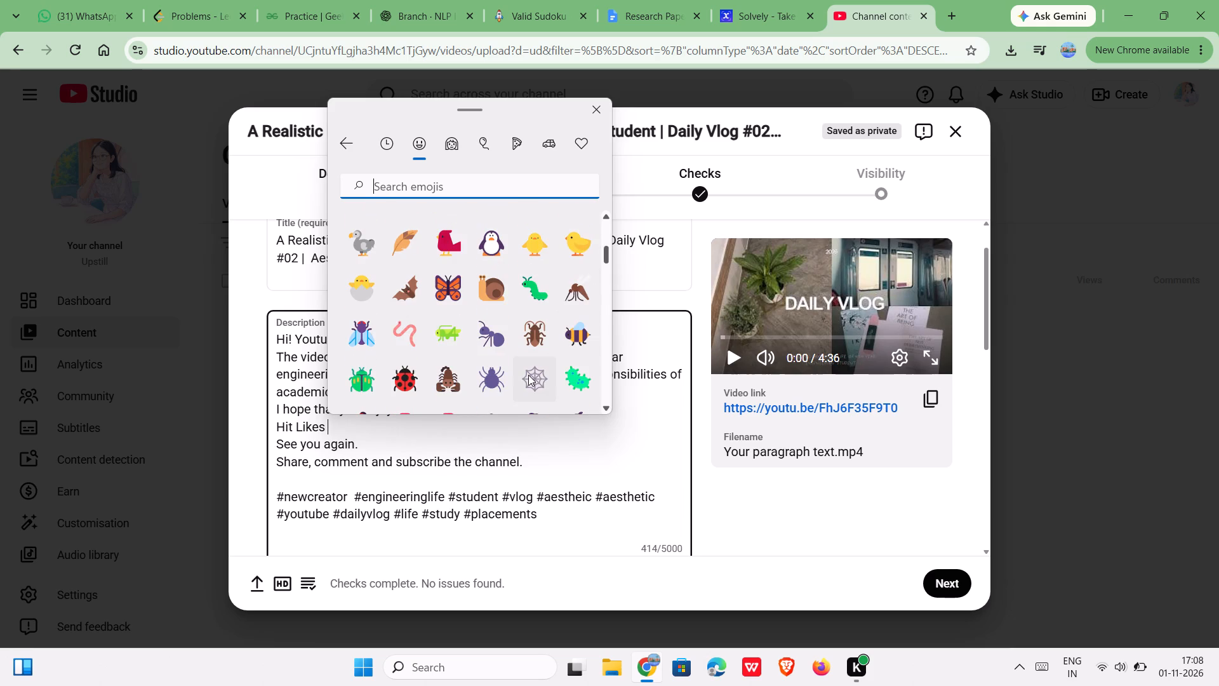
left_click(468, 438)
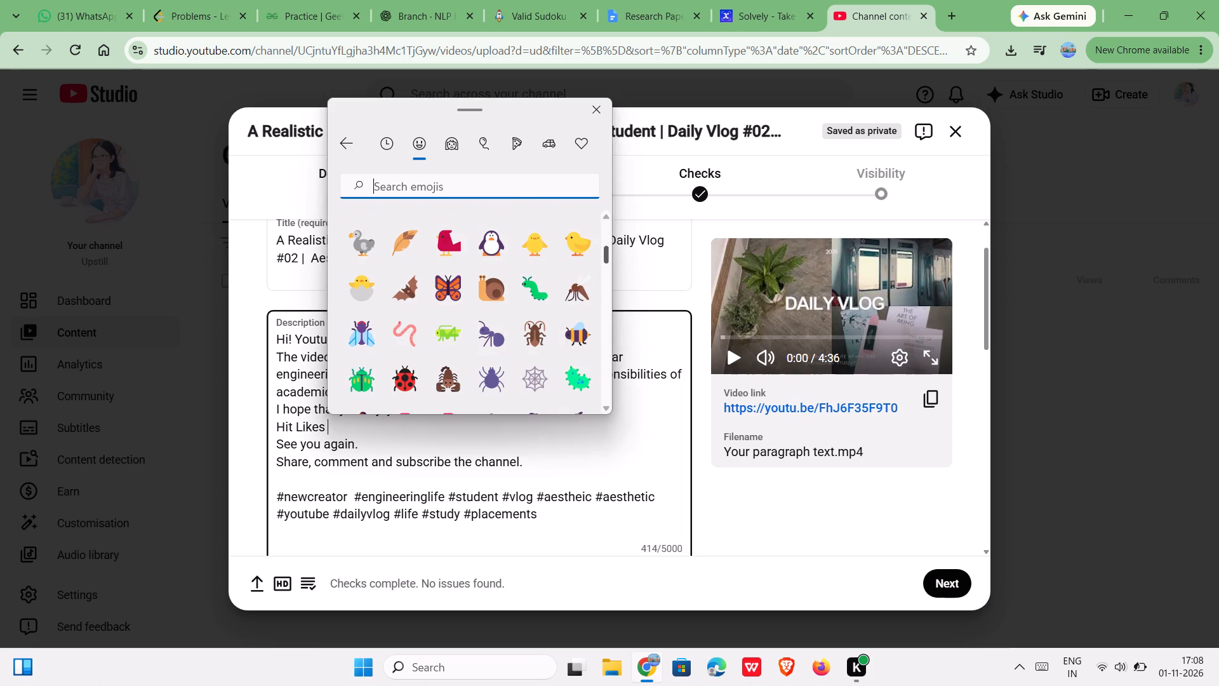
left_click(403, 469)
Change "contains" to "contain" in the description's sentence about the video's moments.
scroll(527, 443, "down", 1)
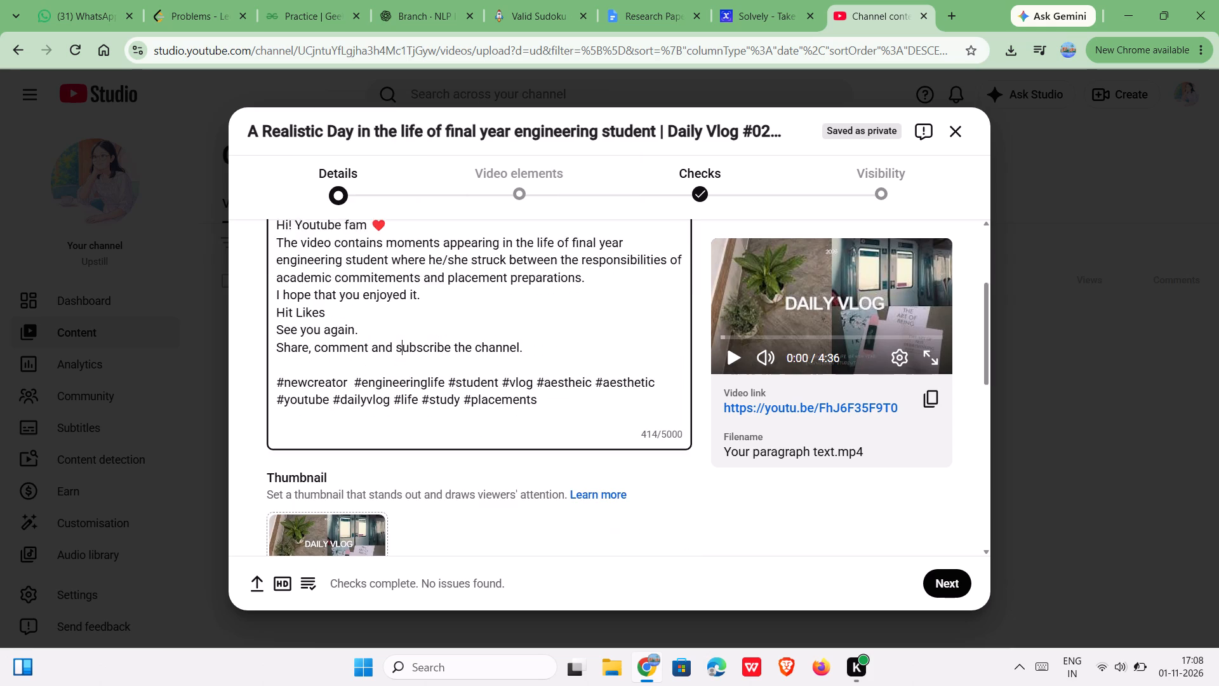
scroll(527, 443, "down", 2)
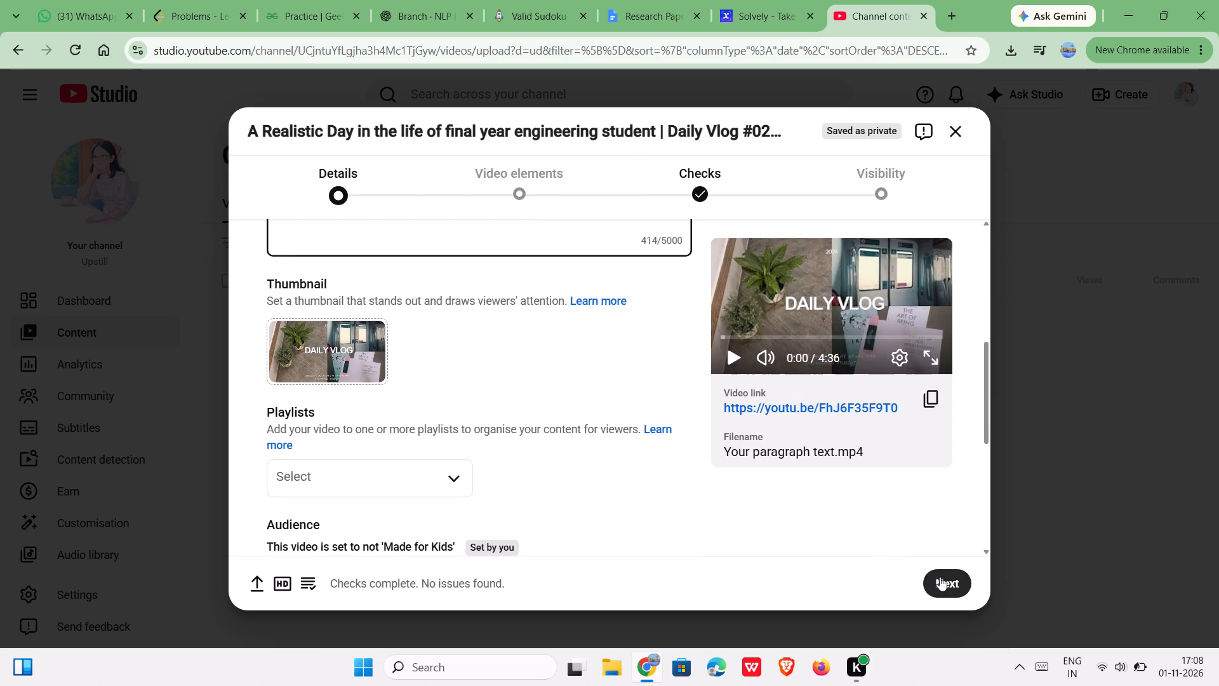
scroll(656, 457, "up", 10)
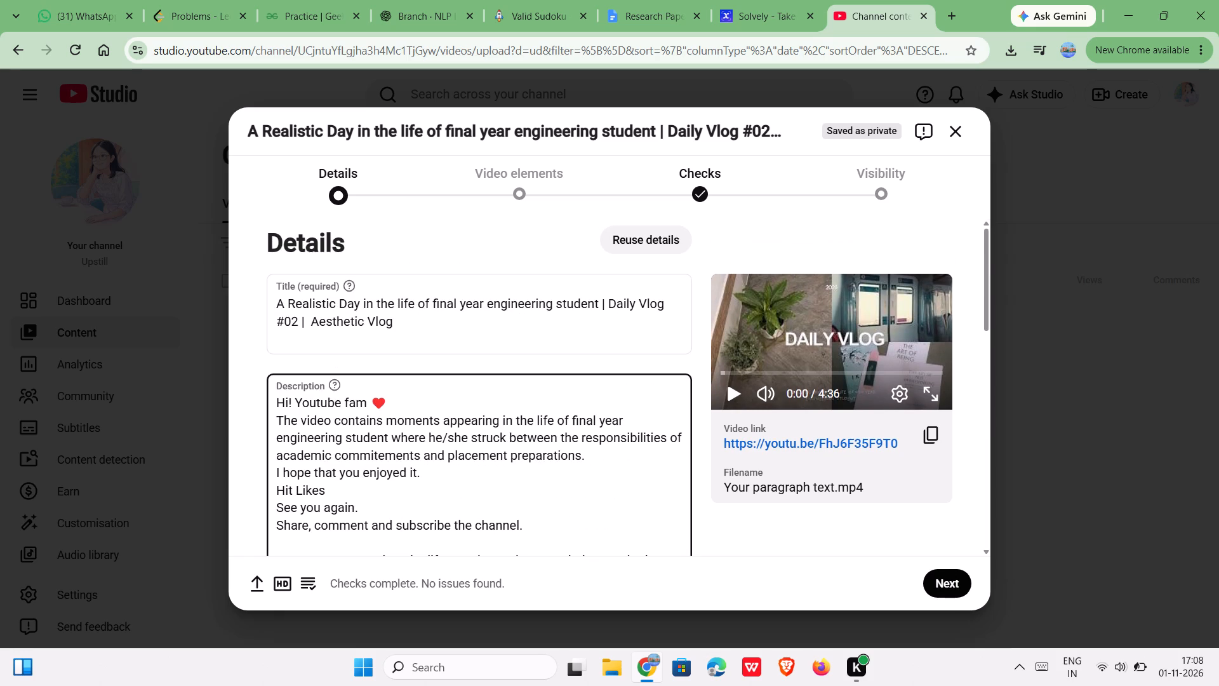
left_click(380, 423)
key("BackSpace")
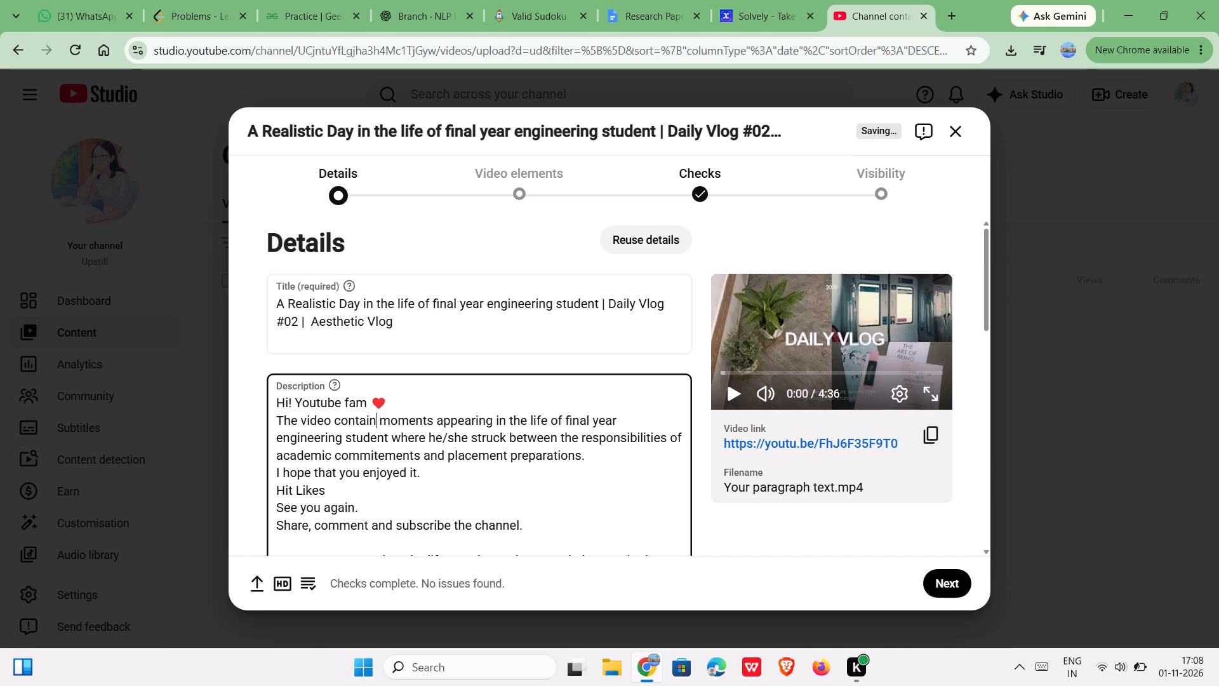
Advance the upload from Details through Video elements and Checks to the Visibility stage, adding no subtitles, end screen or cards.
scroll(473, 462, "down", 1)
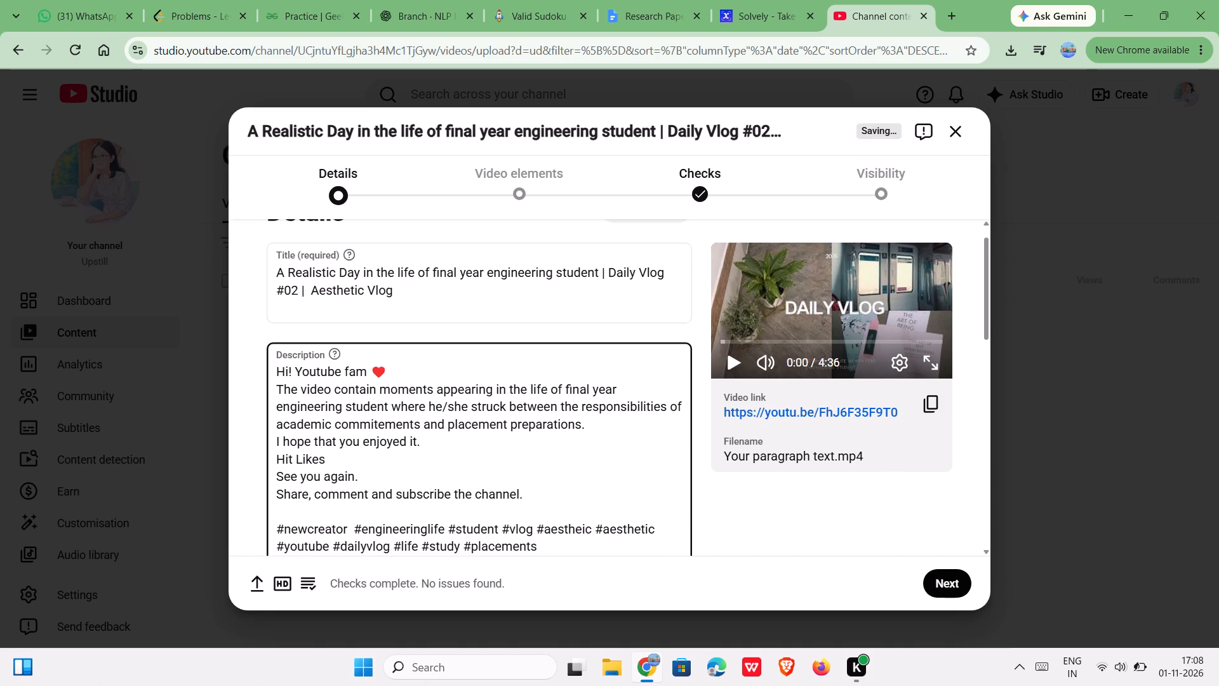
scroll(473, 462, "down", 1)
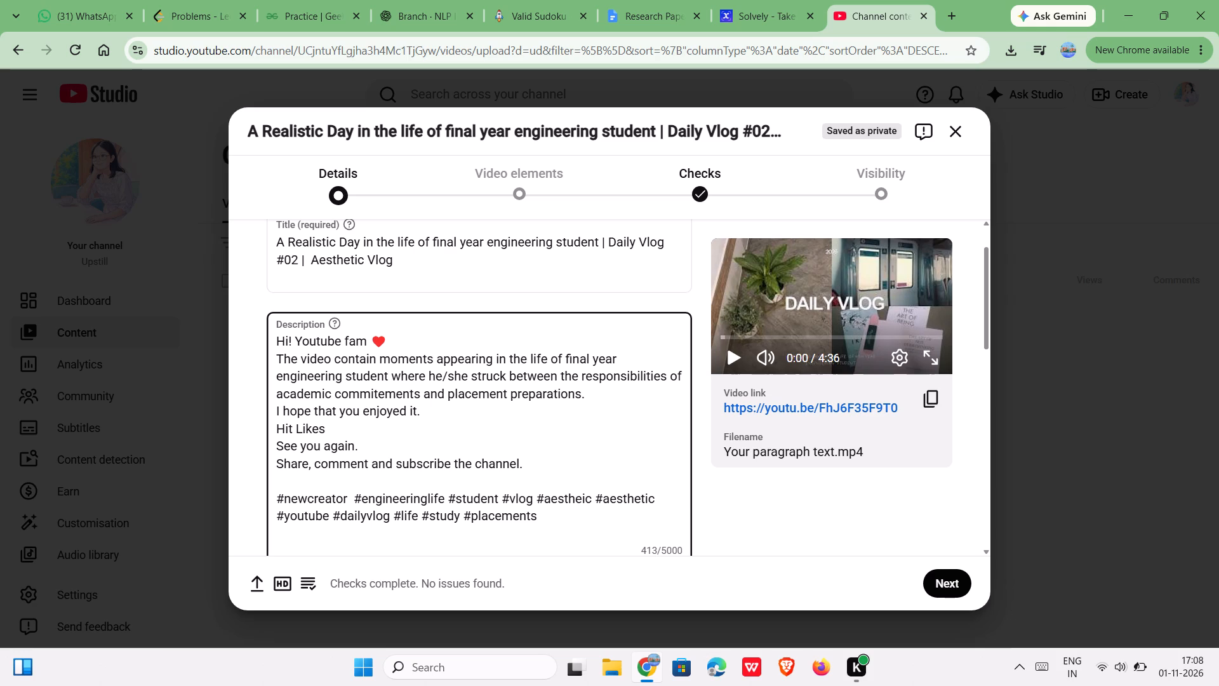
scroll(477, 394, "down", 1)
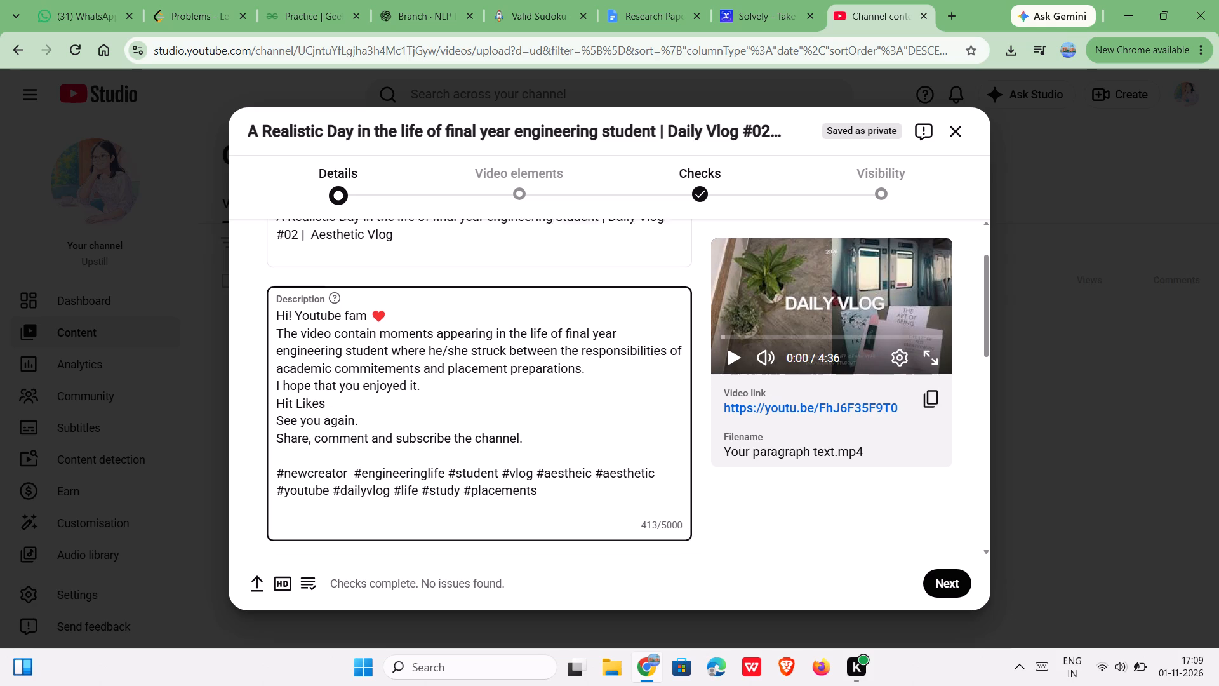
scroll(477, 394, "down", 1)
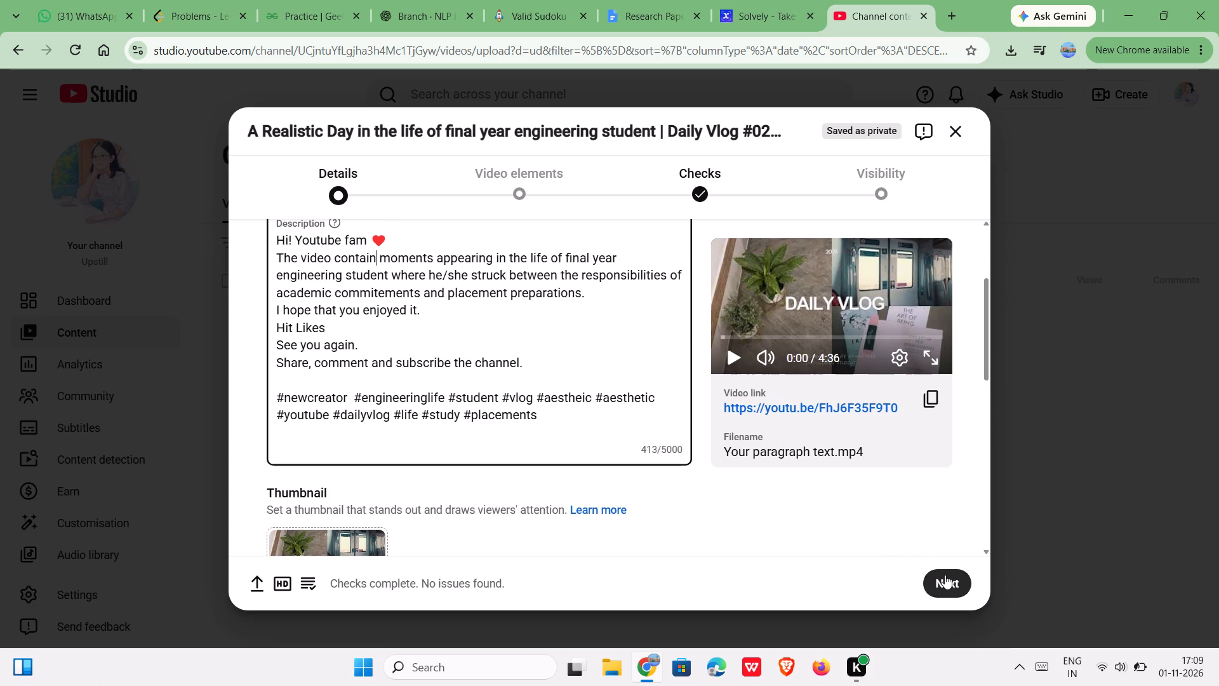
left_click(945, 575)
scroll(665, 459, "down", 1)
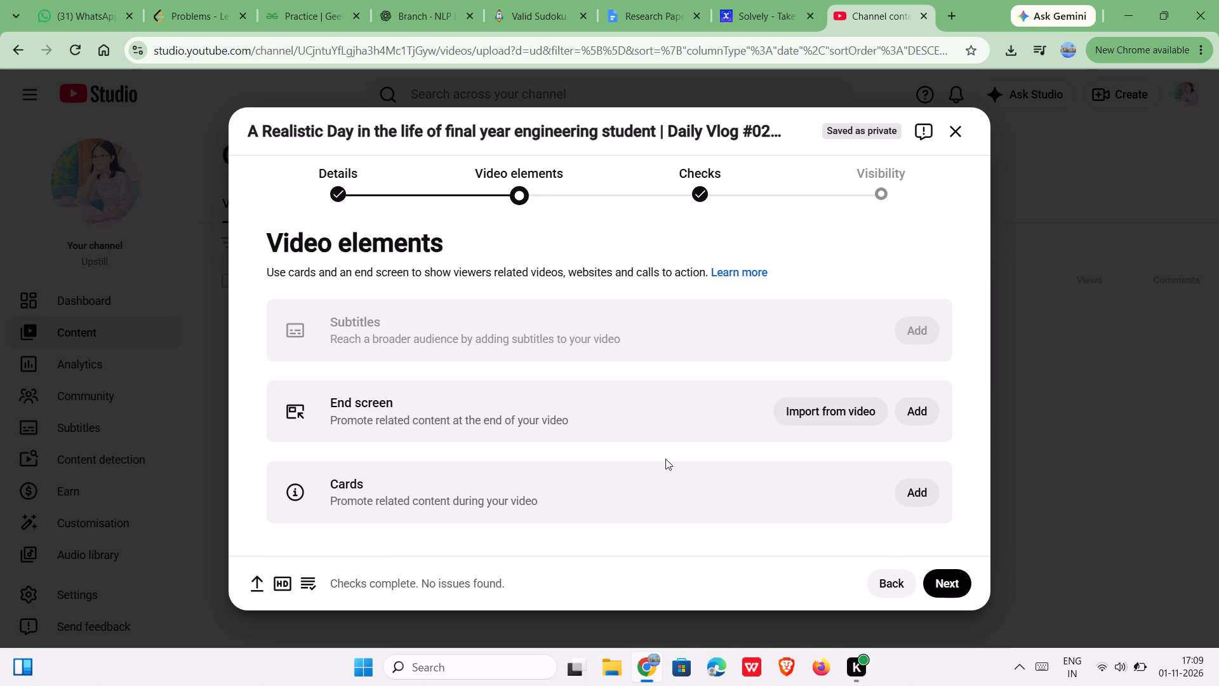
scroll(665, 459, "down", 1)
scroll(815, 467, "down", 1)
left_click(943, 582)
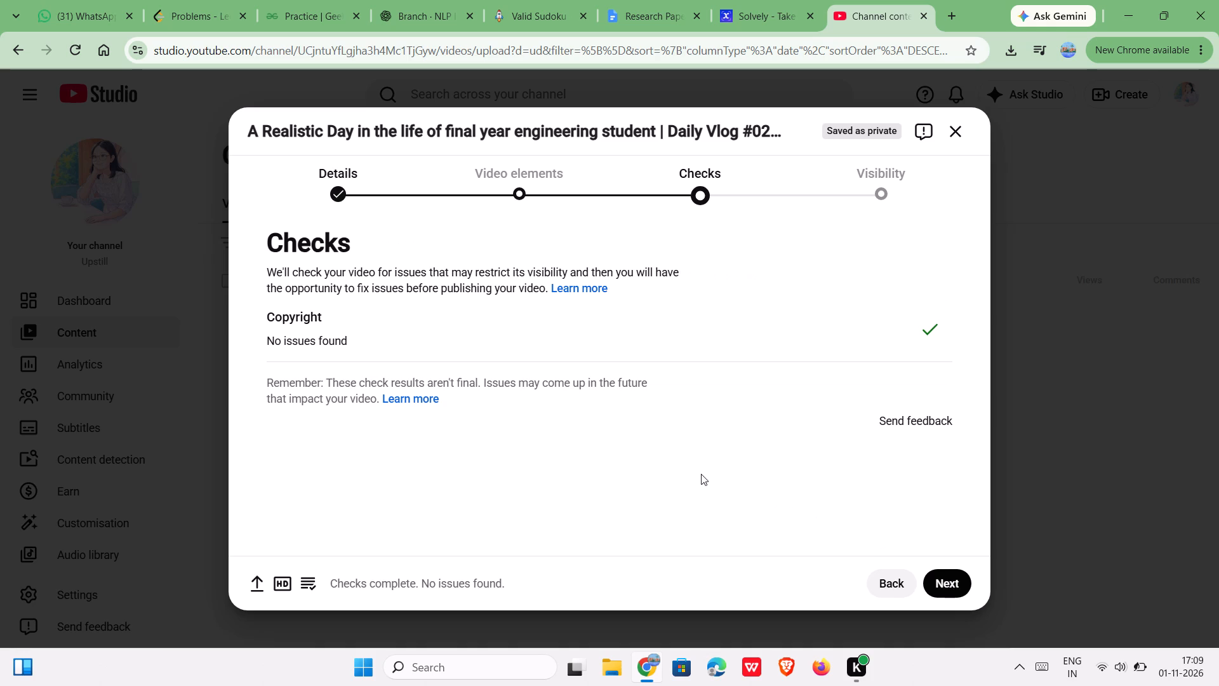
left_click(942, 575)
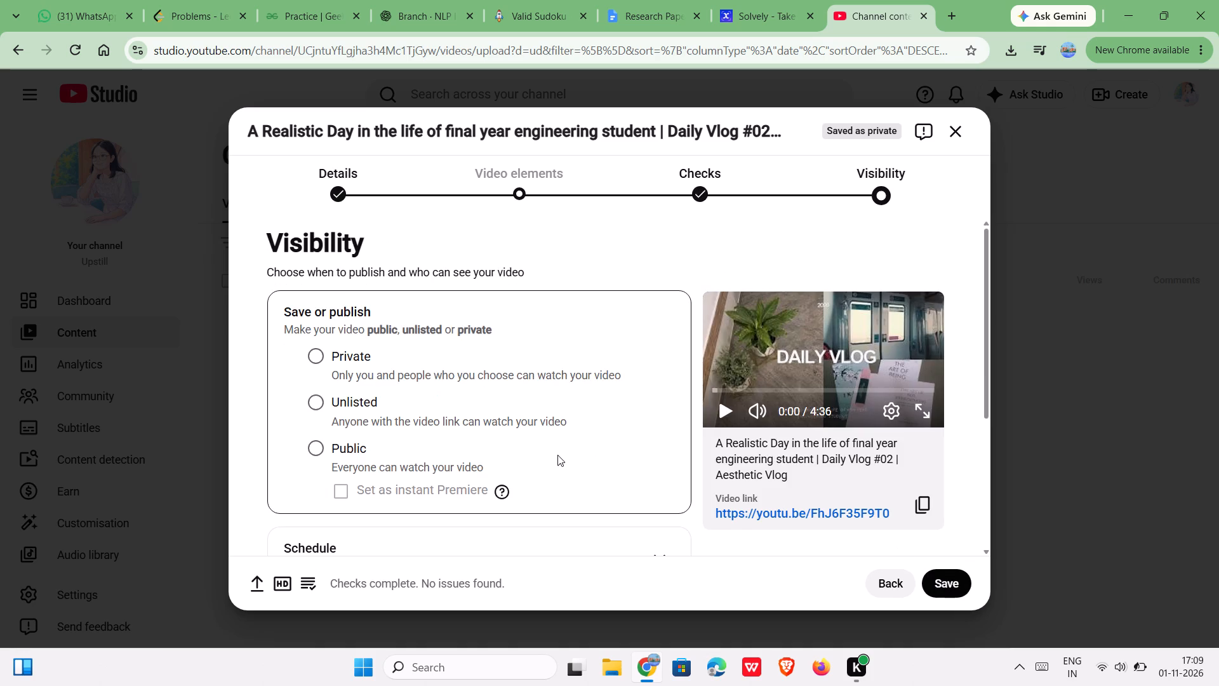
Publish the vlog with Public visibility and dismiss the sharing dialog.
left_click(319, 450)
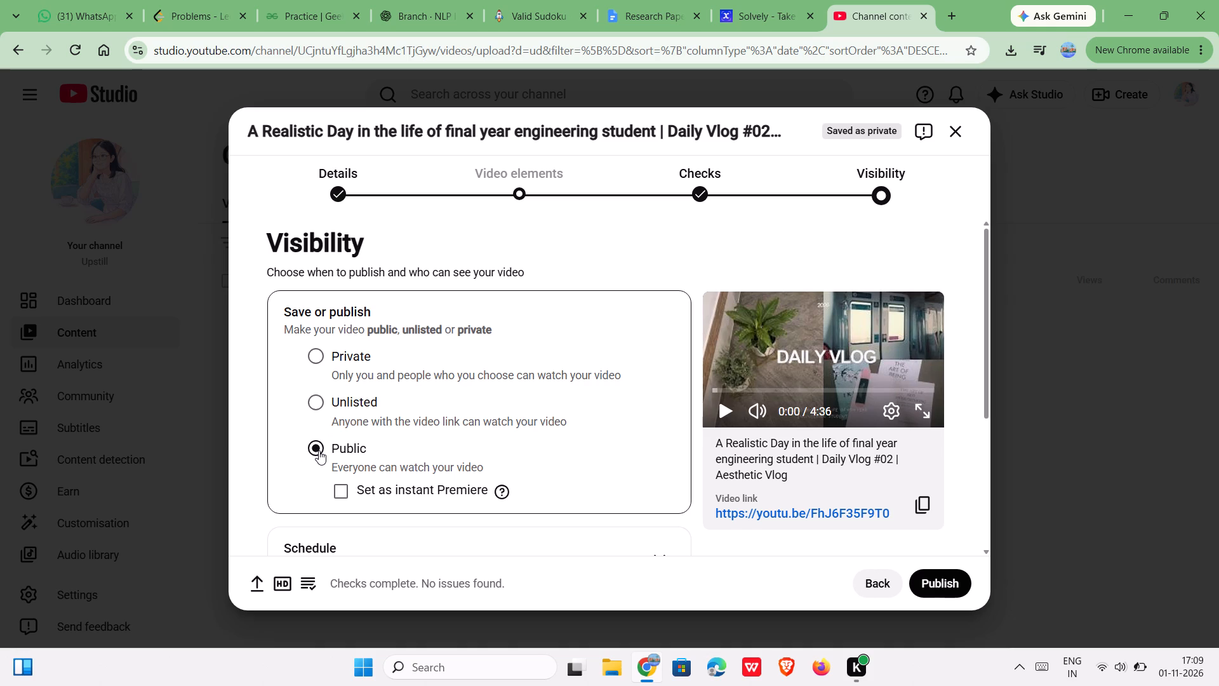
scroll(458, 398, "down", 5)
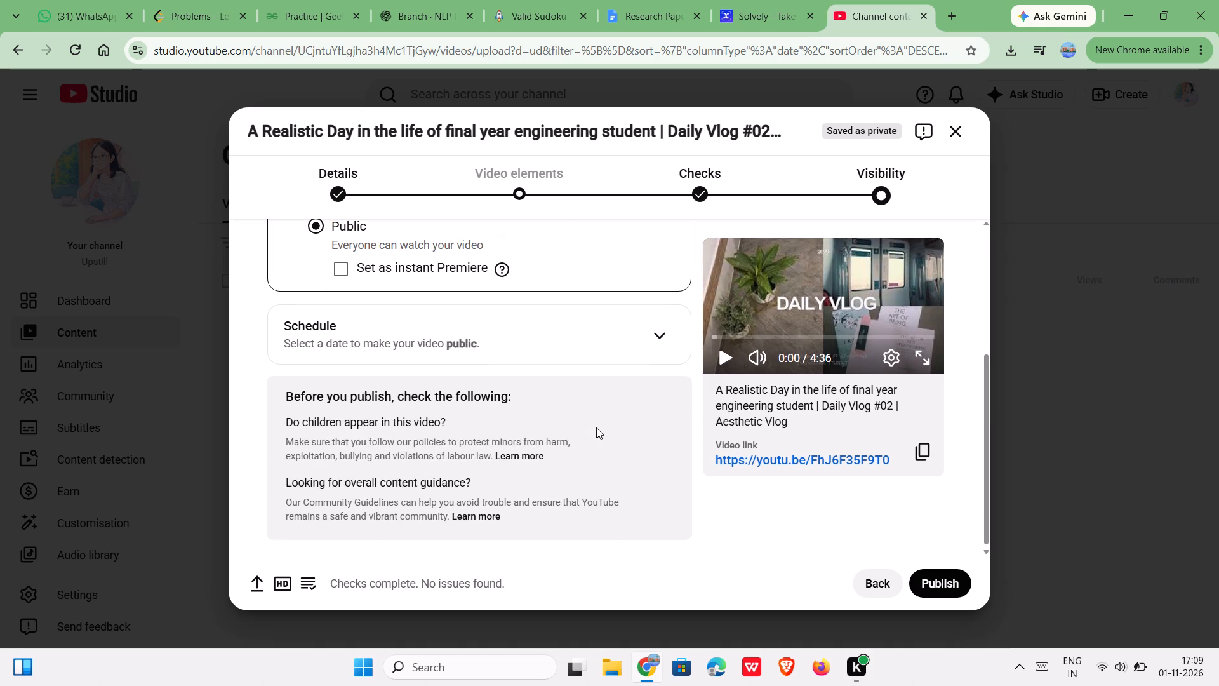
scroll(596, 427, "down", 1)
scroll(596, 427, "up", 2)
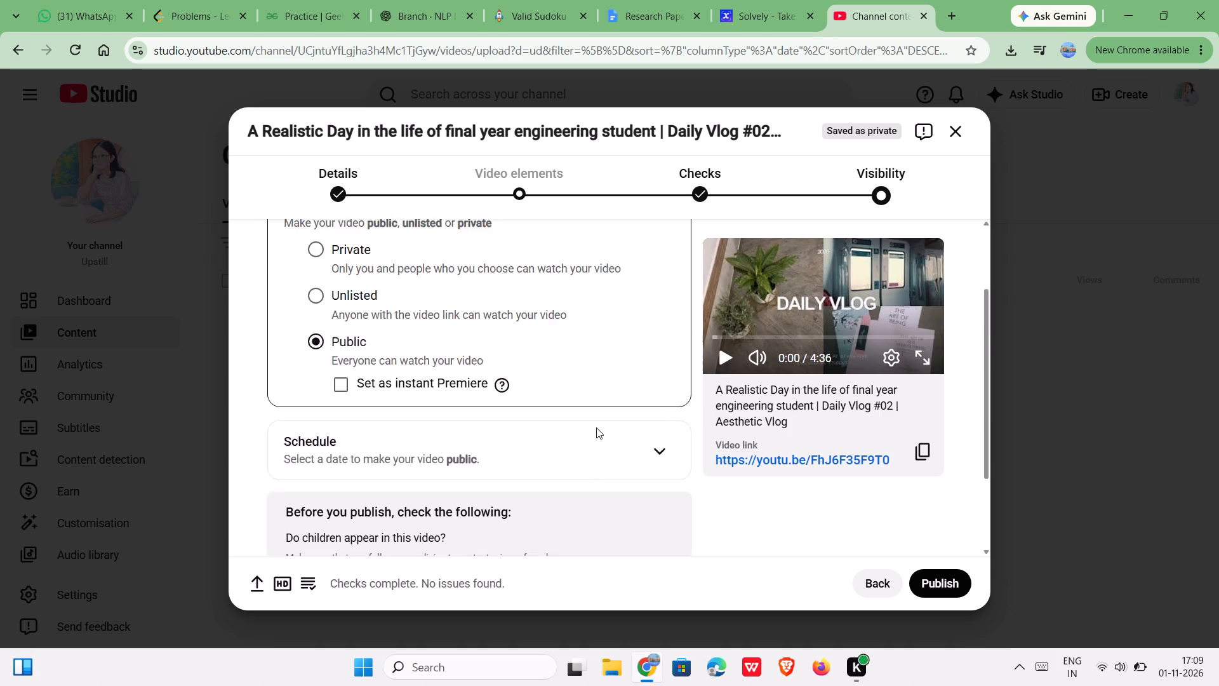
scroll(596, 427, "up", 2)
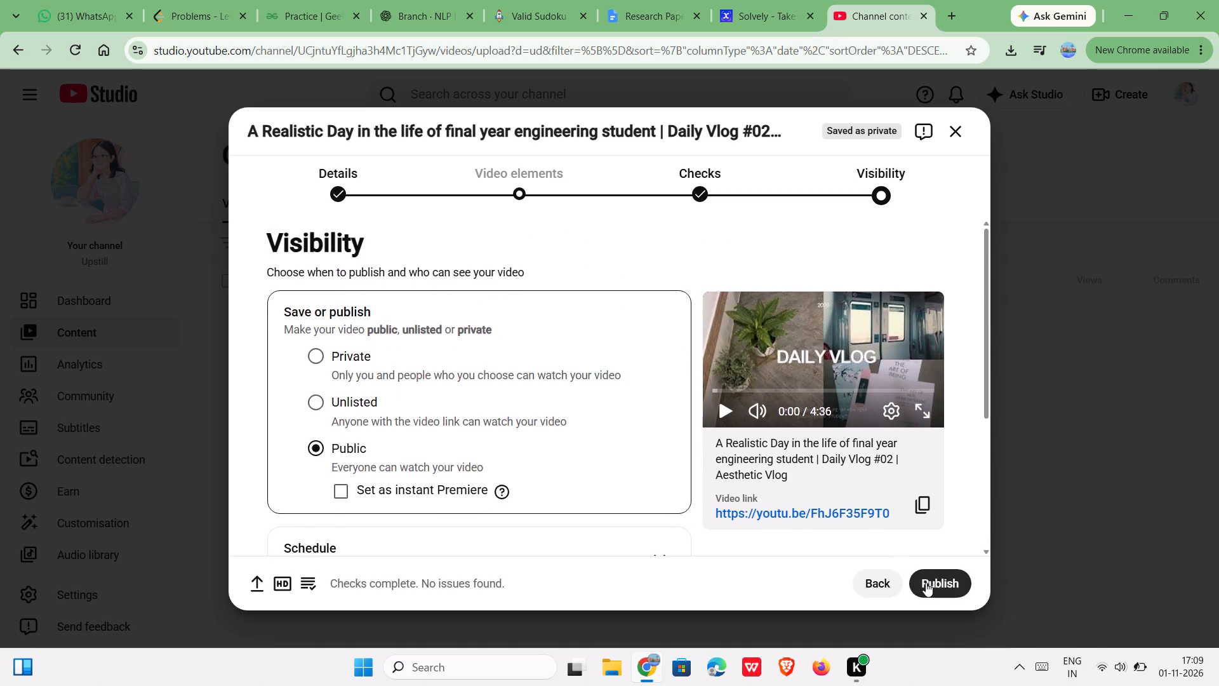
left_click(926, 582)
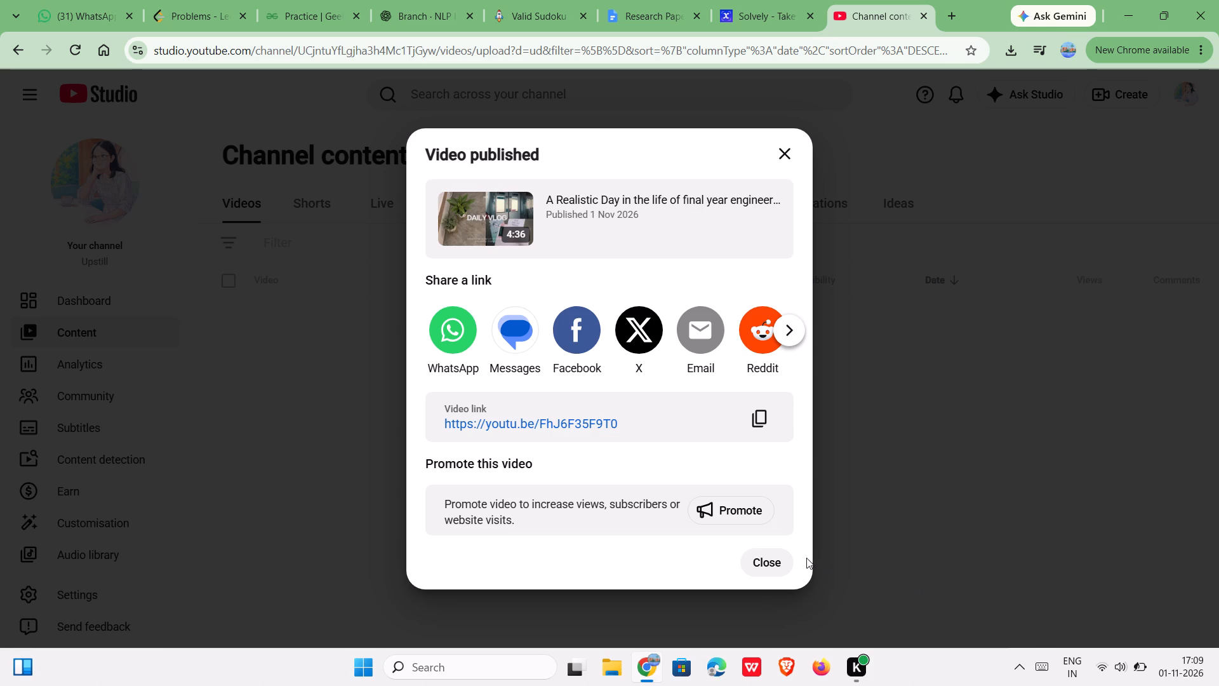
left_click(769, 563)
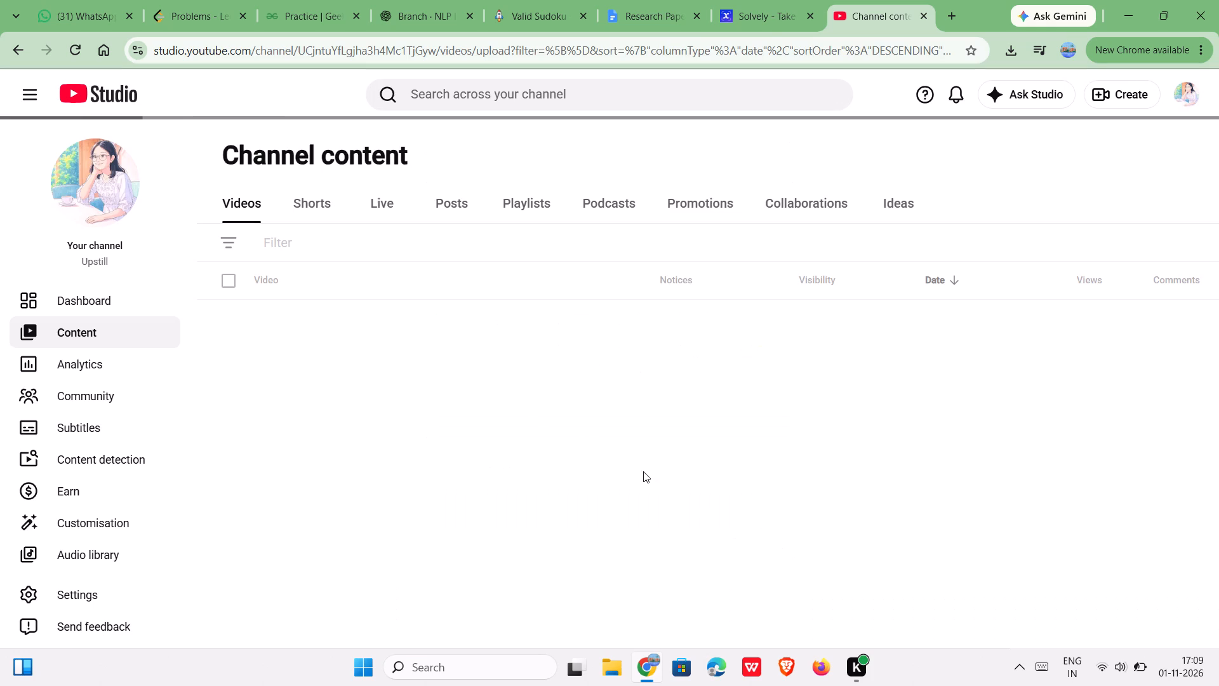
Examine the channel's Videos list for the newly published vlog and its visibility.
left_click(316, 198)
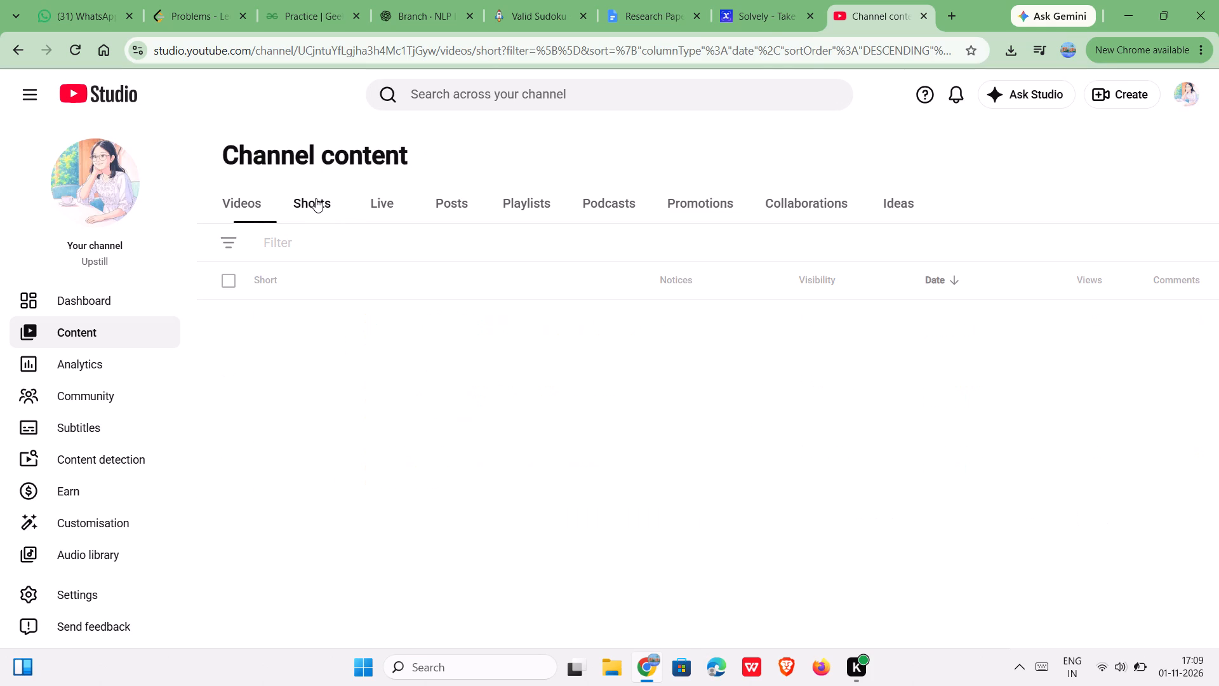
left_click(249, 205)
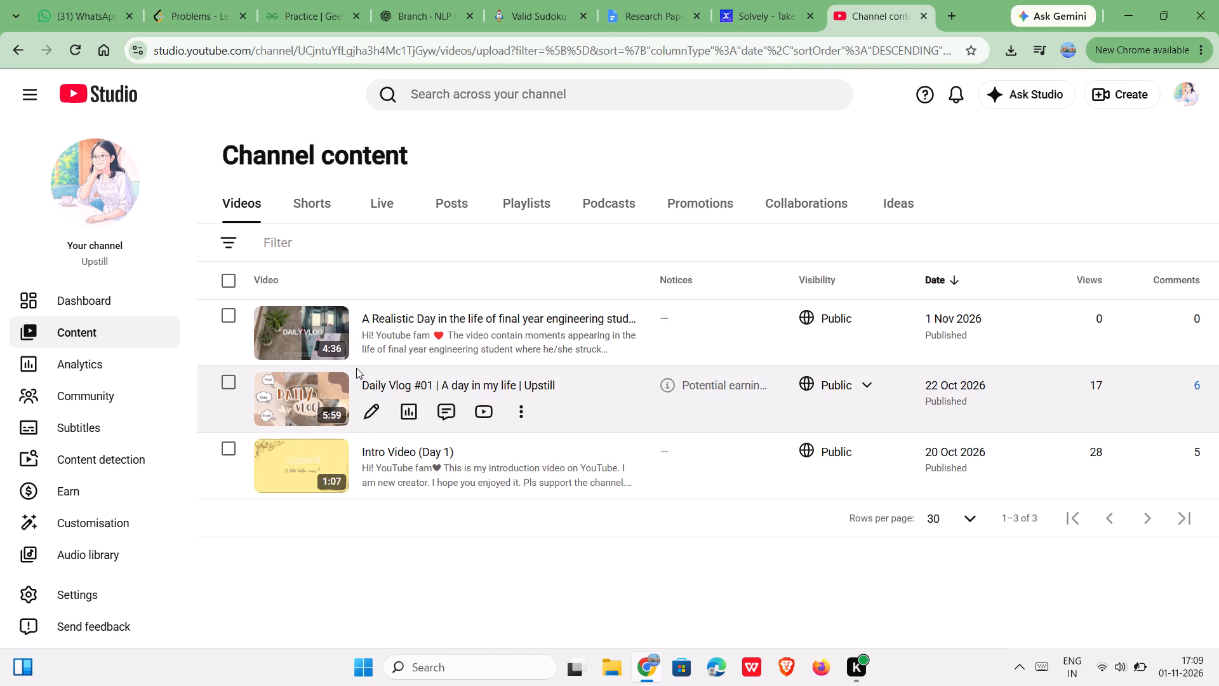
scroll(399, 509, "down", 1)
scroll(399, 509, "up", 2)
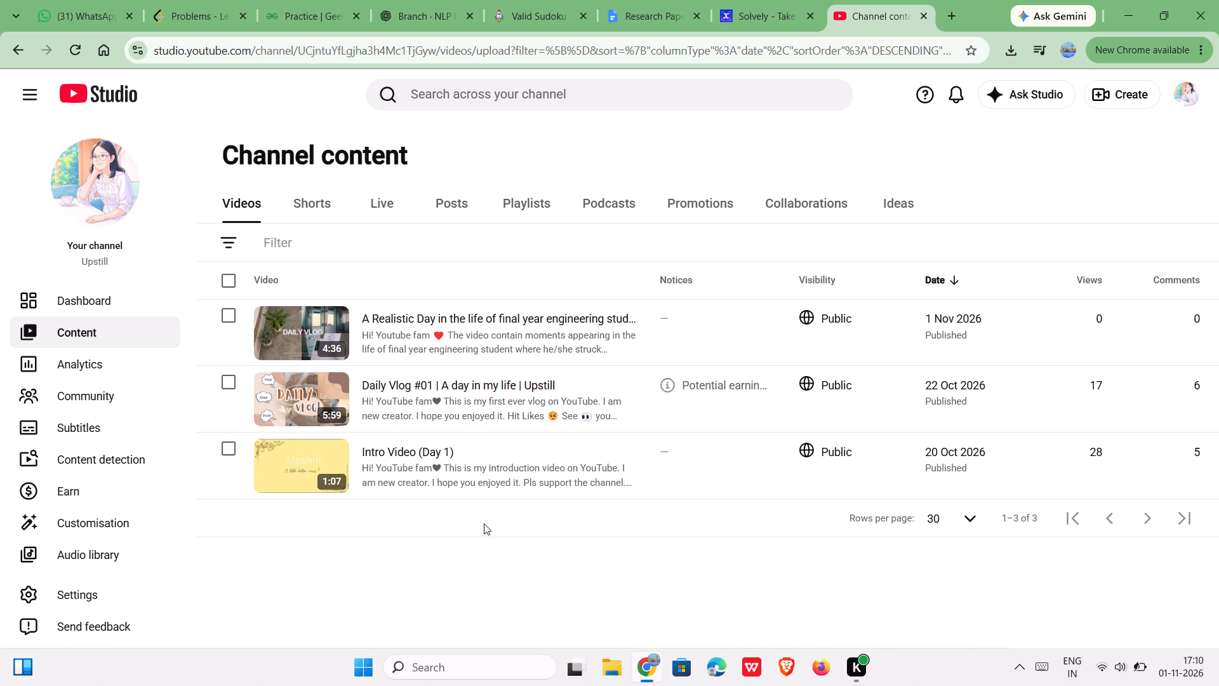
scroll(484, 523, "down", 1)
scroll(484, 523, "up", 4)
scroll(484, 523, "down", 1)
scroll(484, 523, "up", 6)
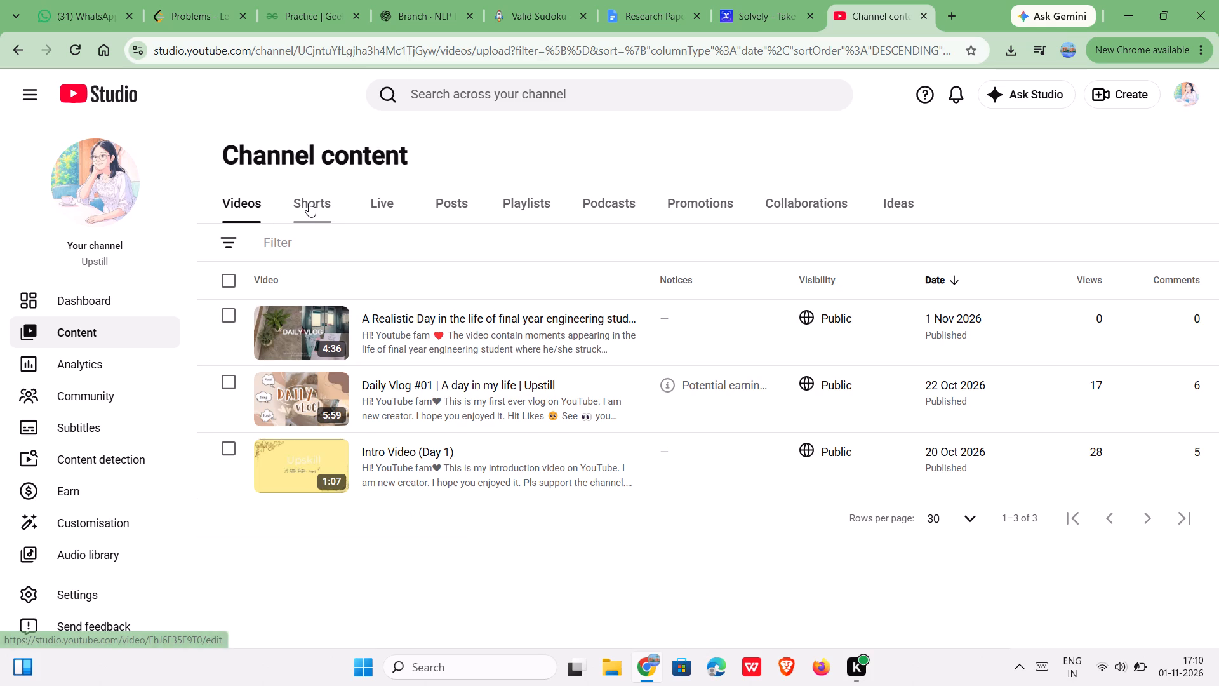
Look through the channel's Shorts, Live and Posts content, and return to the Videos list.
left_click(309, 203)
left_click(371, 199)
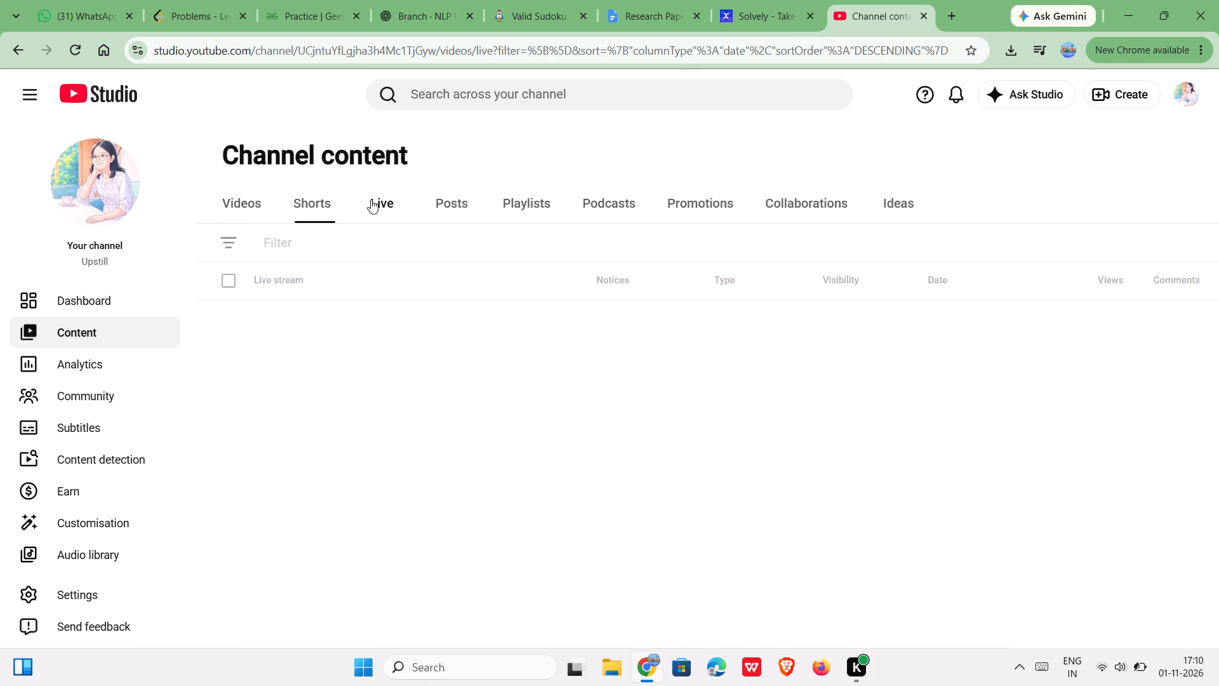
left_click(441, 201)
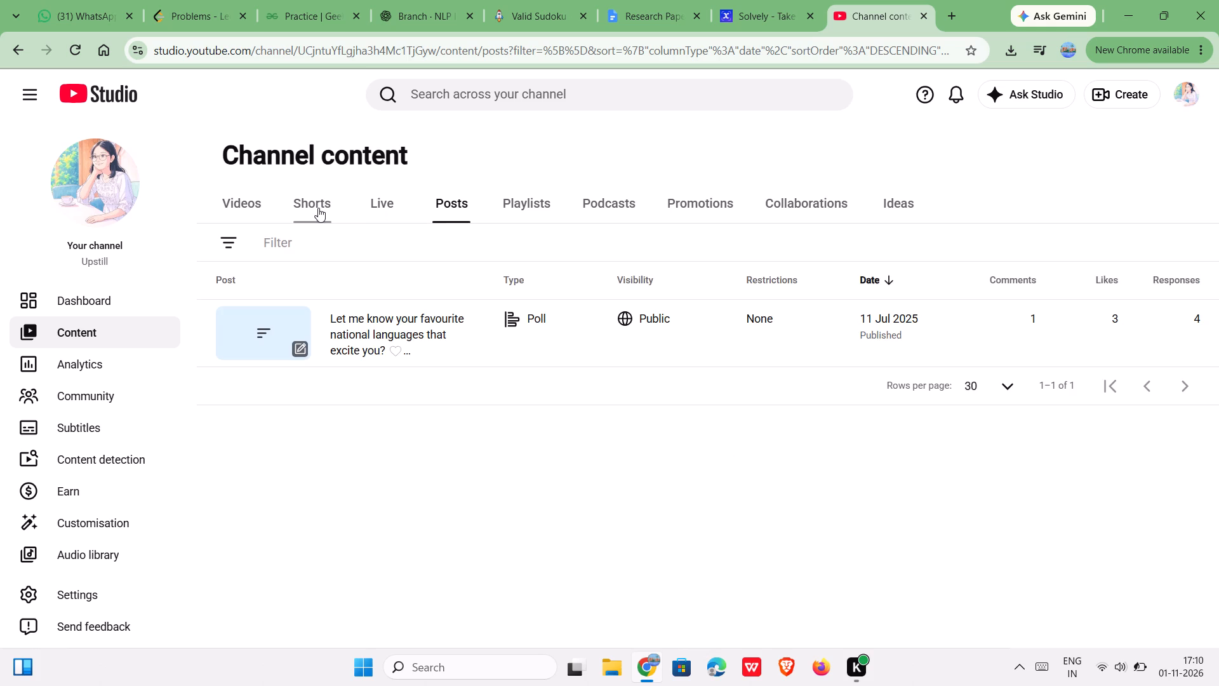
left_click(301, 209)
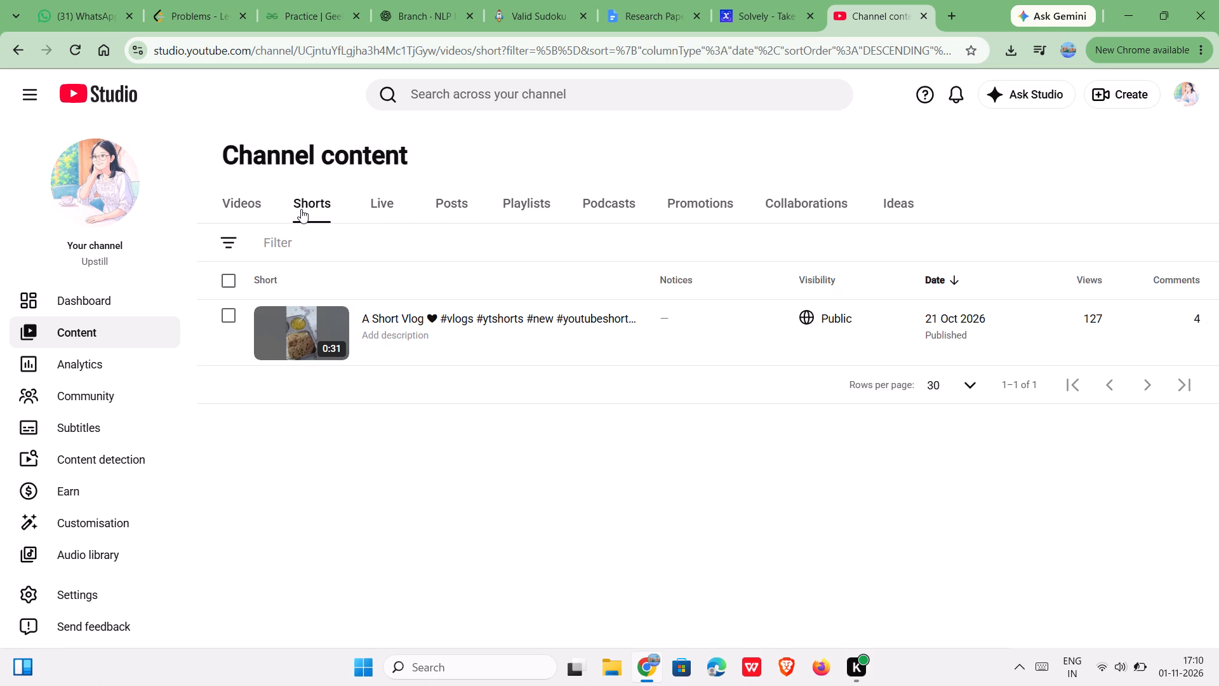
left_click(259, 214)
scroll(324, 455, "down", 2)
scroll(324, 455, "up", 1)
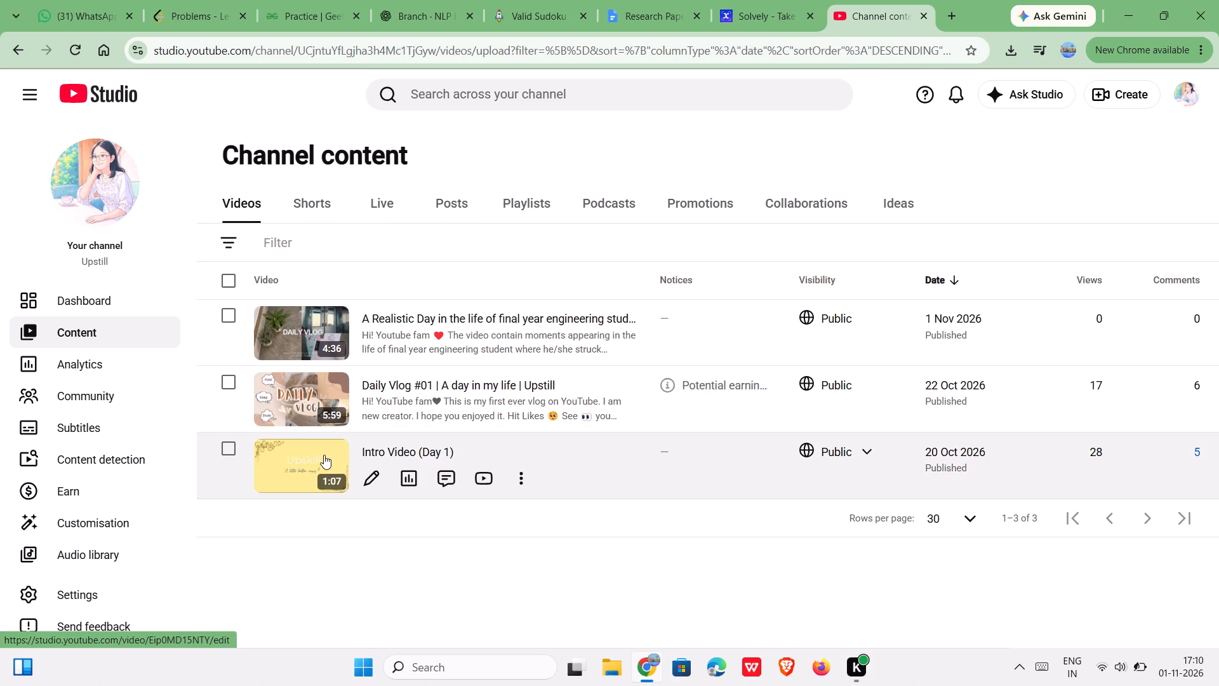
scroll(324, 455, "up", 1)
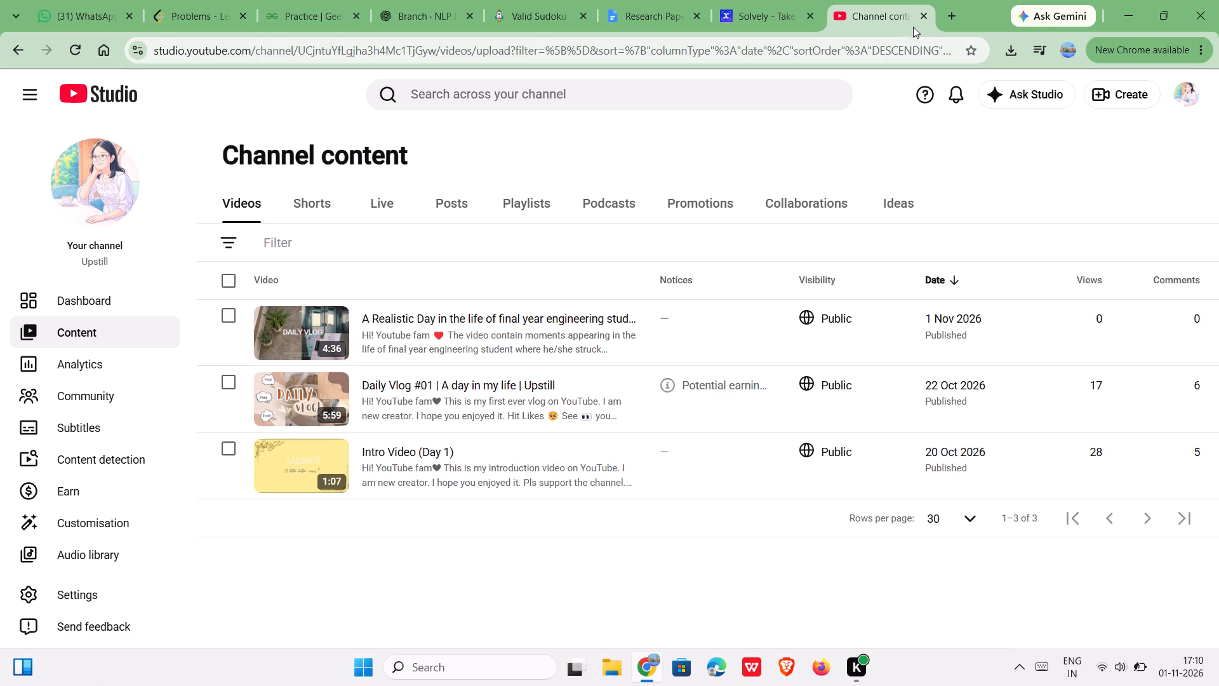
Close the YouTube Studio browser tab.
left_click(924, 14)
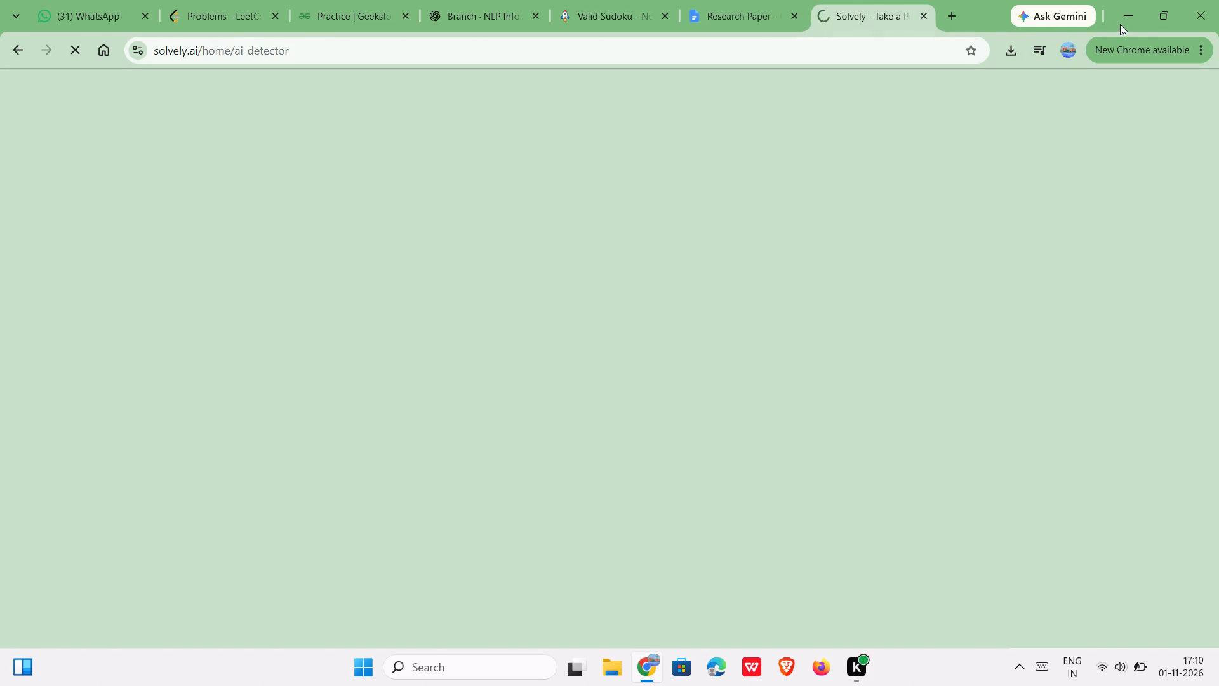
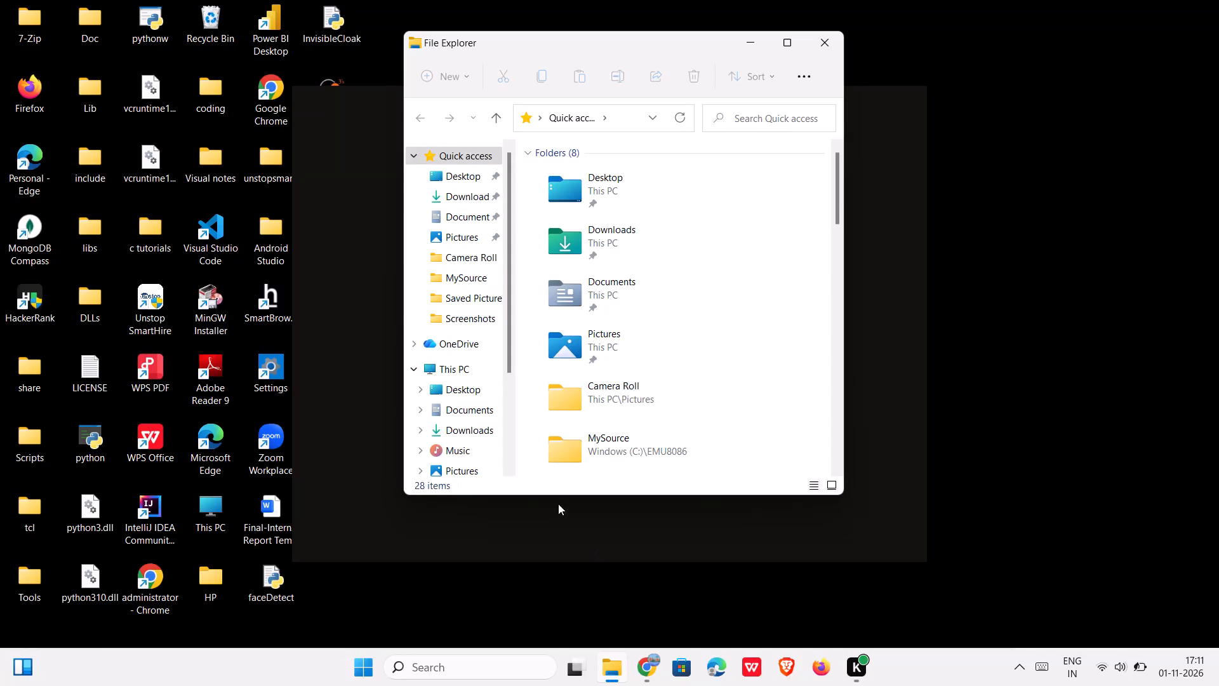
Delete today's two files from the Downloads folder: the "Your paragraph text" video and the Burgundy Cream And Black Bold Daily Vlog image.
left_click(461, 196)
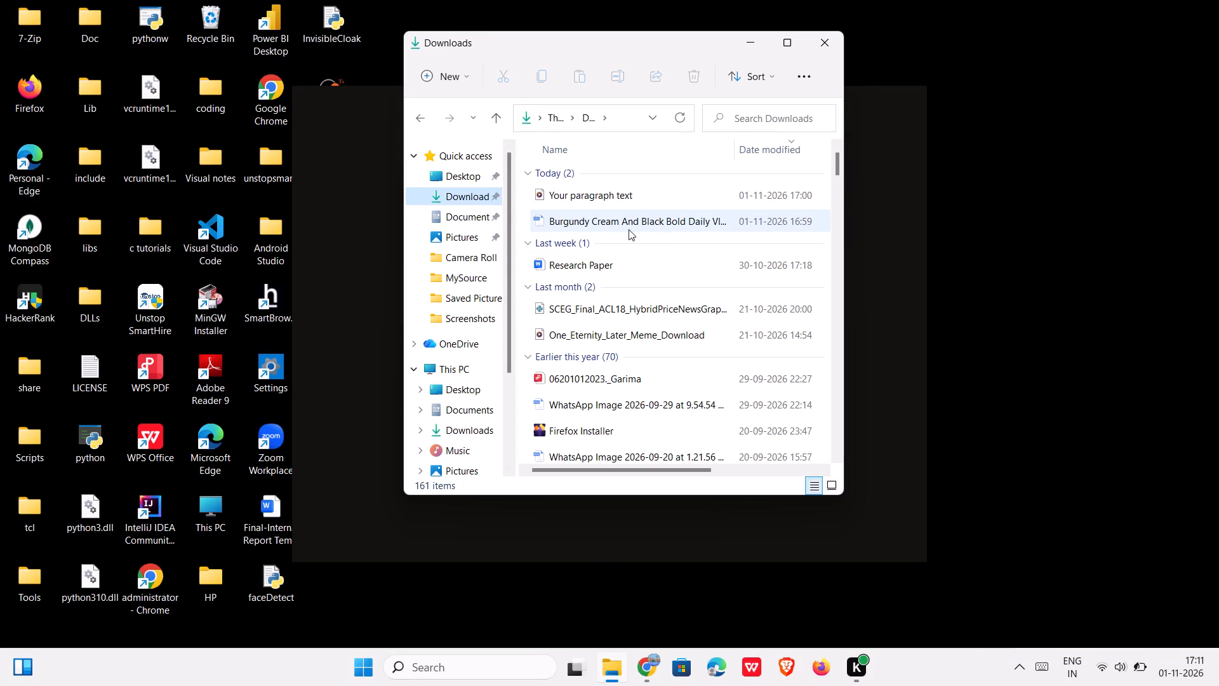
left_click_drag(625, 237, 615, 190)
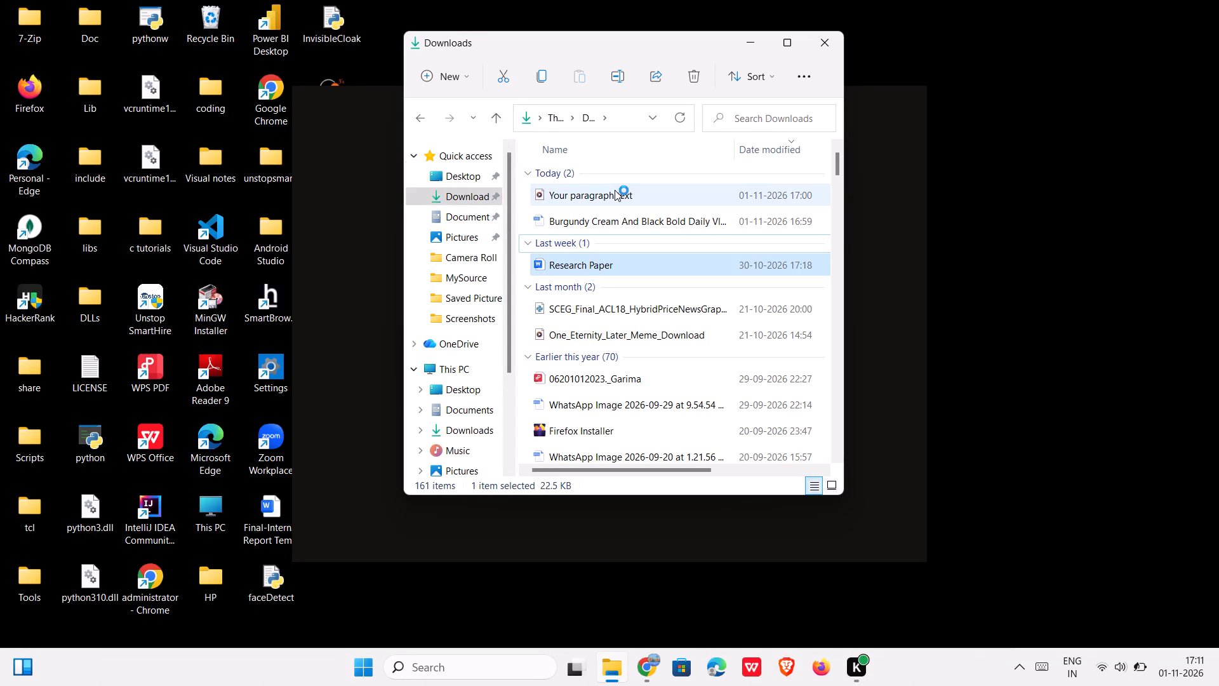
left_click(586, 180)
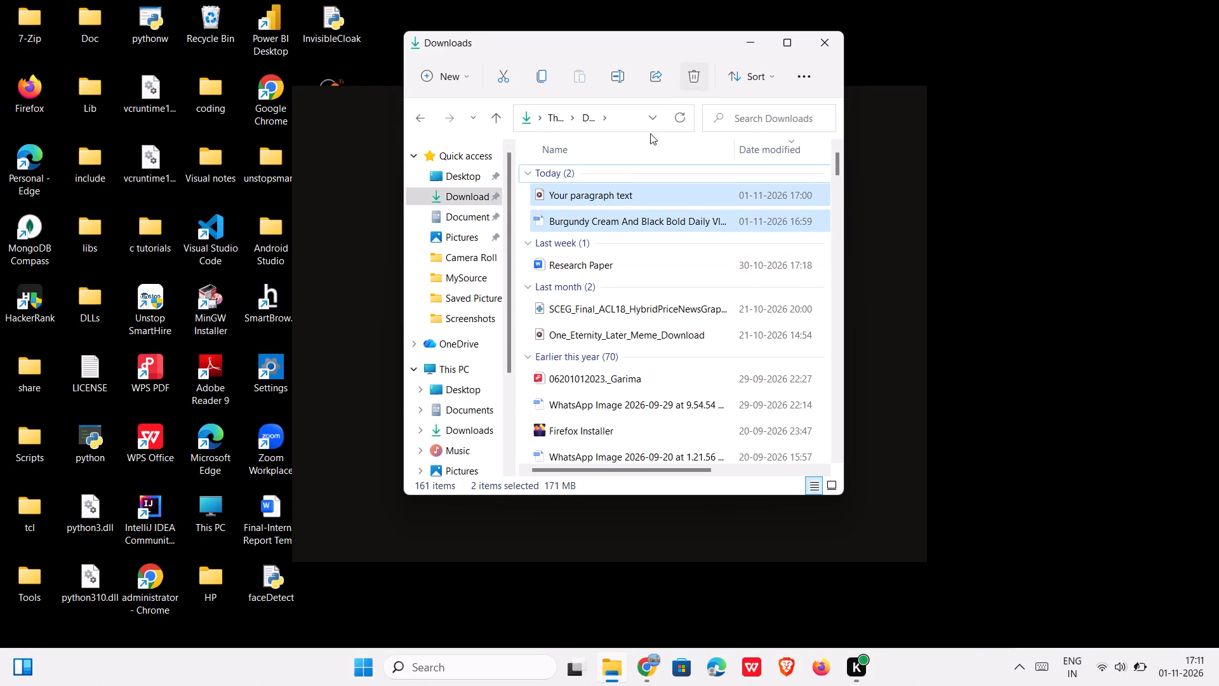
left_click(692, 78)
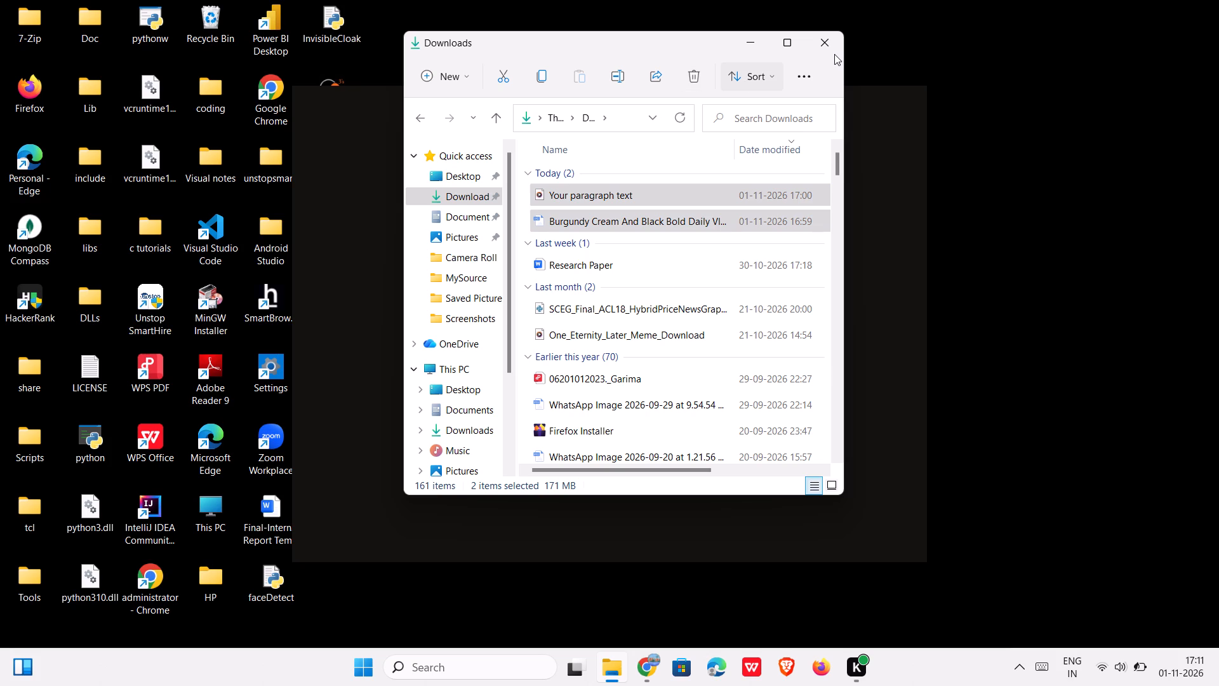